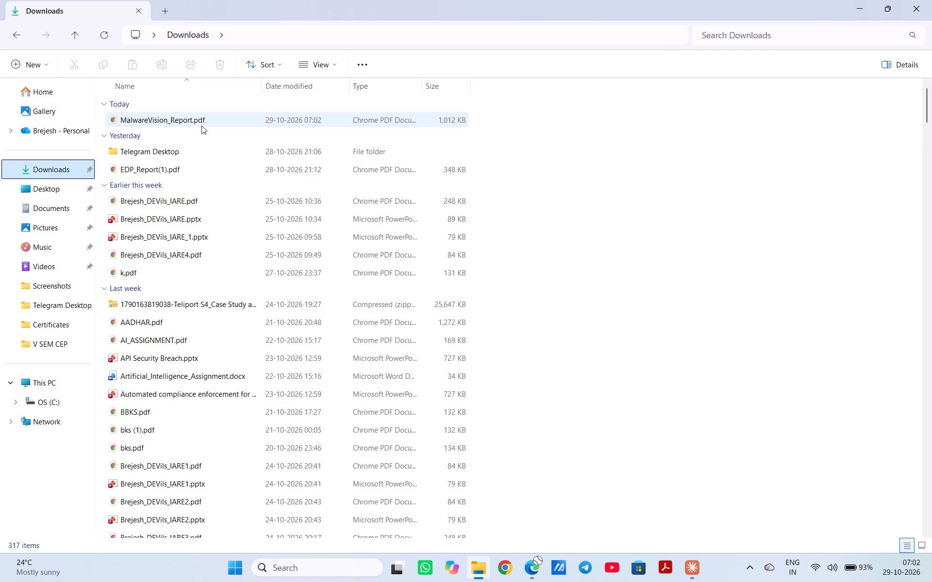
double_click(201, 126)
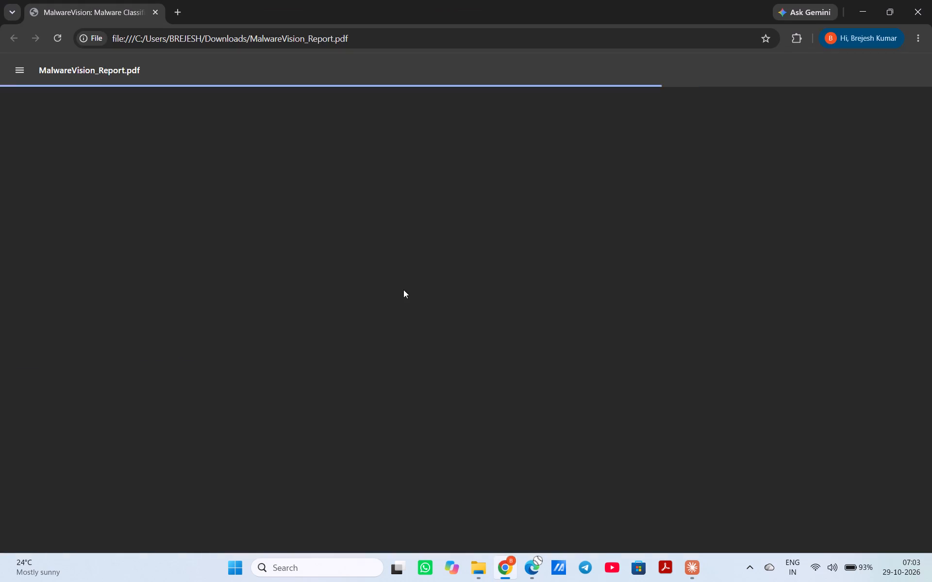
Review the report's opening pages: cover, title page, declaration, certificate and approval sheet.
scroll(403, 290, down, 6)
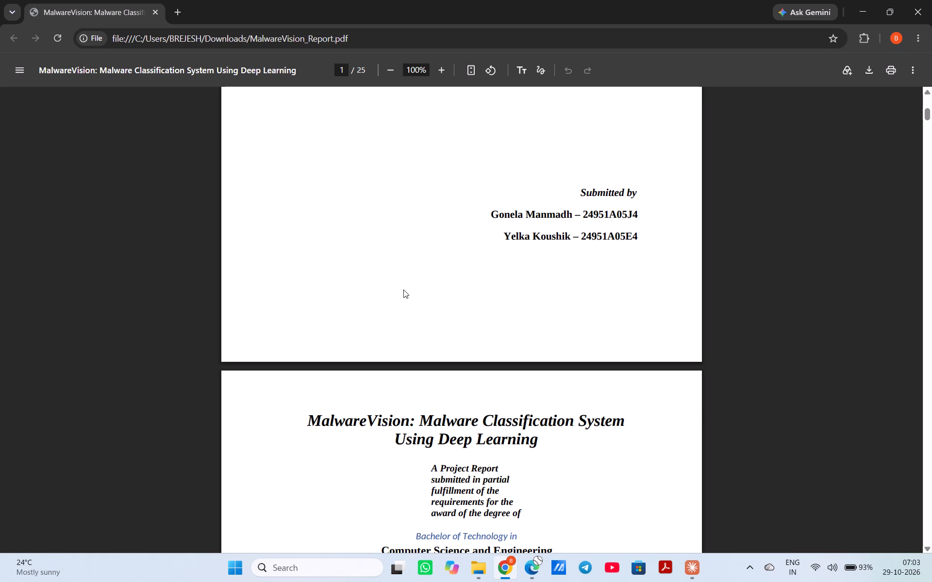
scroll(403, 290, down, 1)
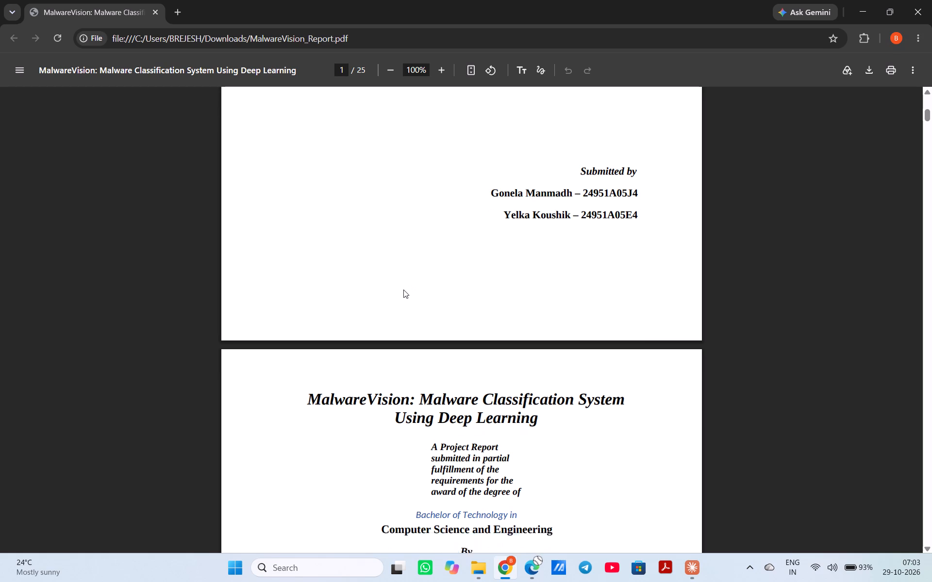
scroll(403, 290, down, 4)
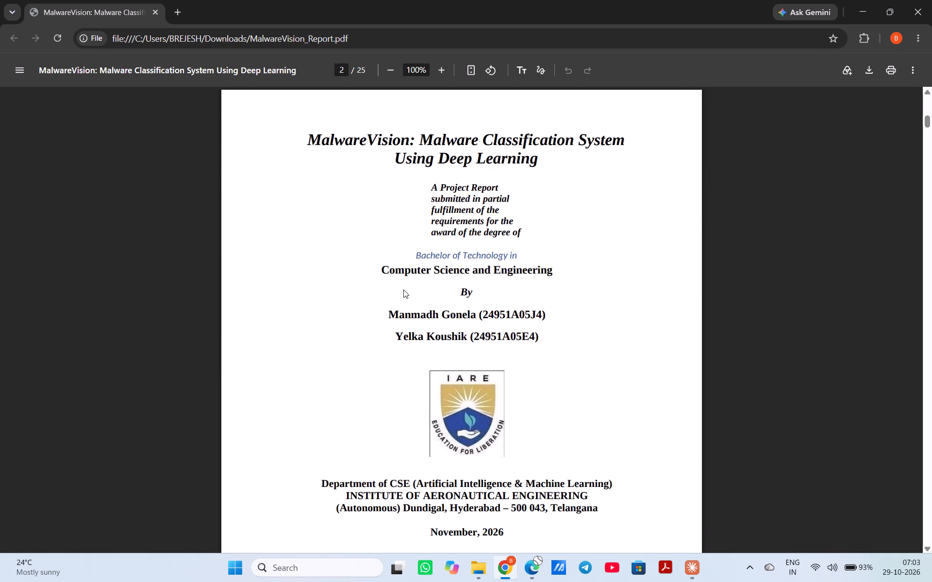
scroll(403, 290, down, 5)
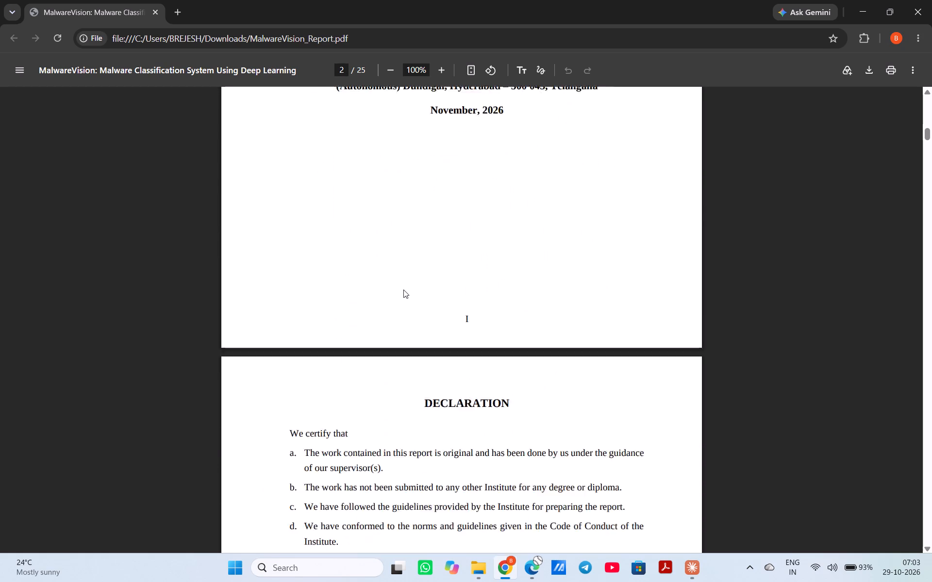
scroll(403, 290, down, 2)
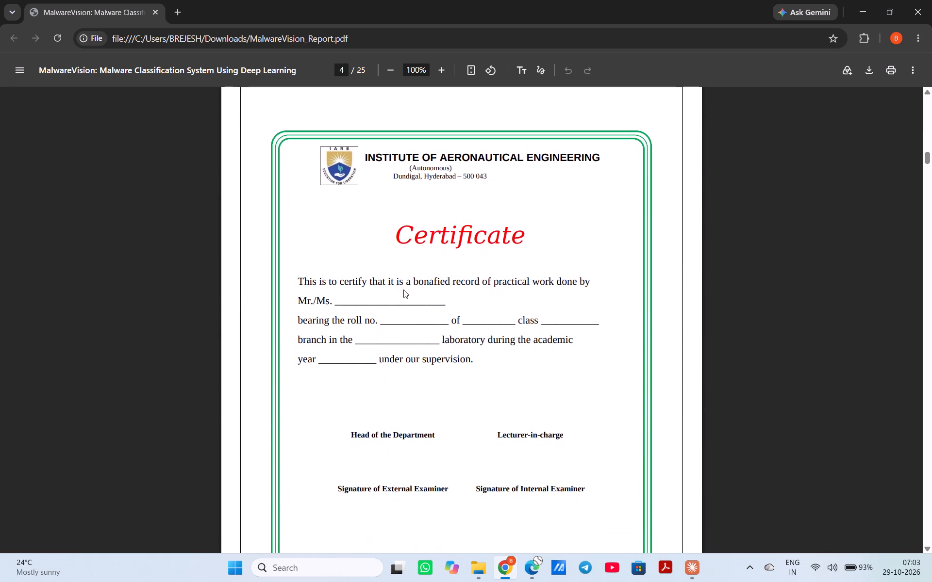
scroll(403, 290, down, 6)
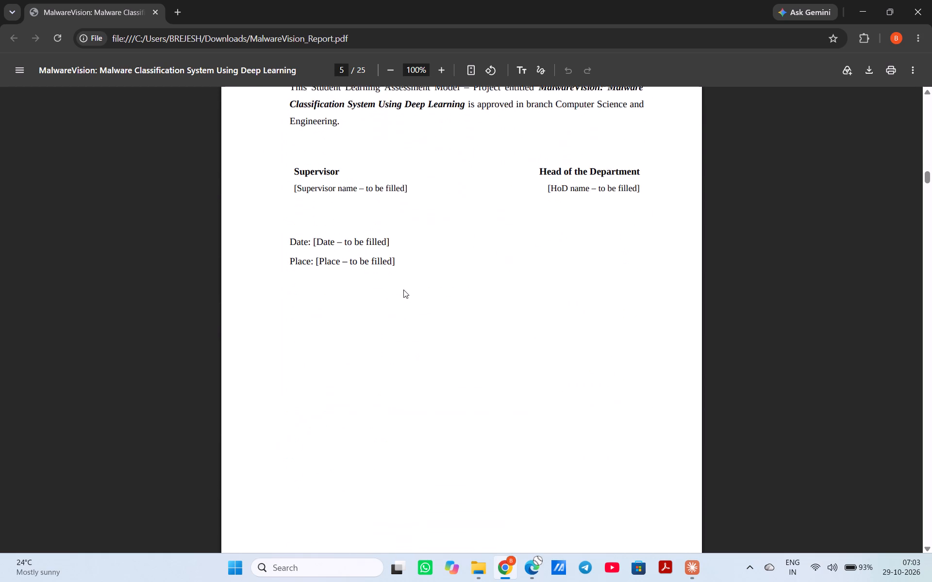
scroll(403, 290, up, 5)
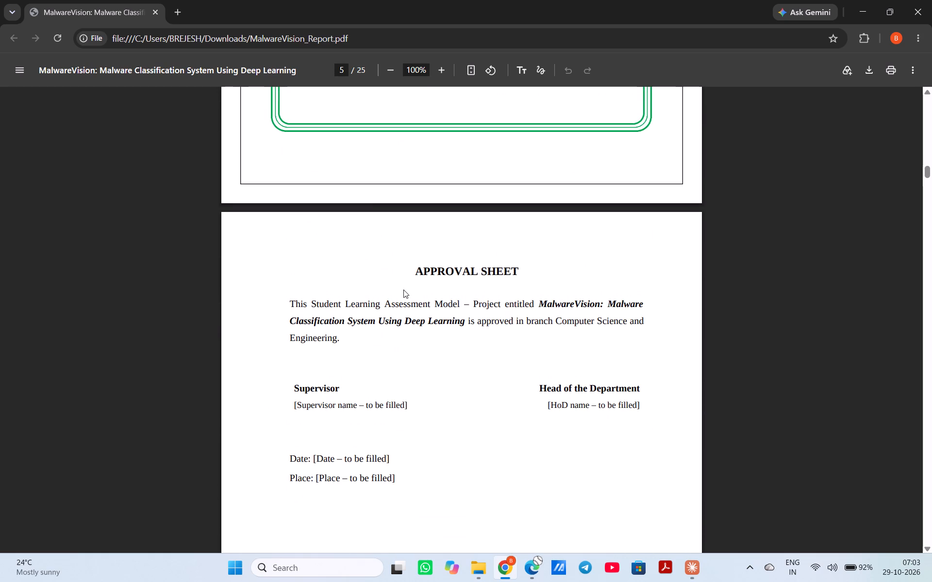
scroll(403, 290, down, 1)
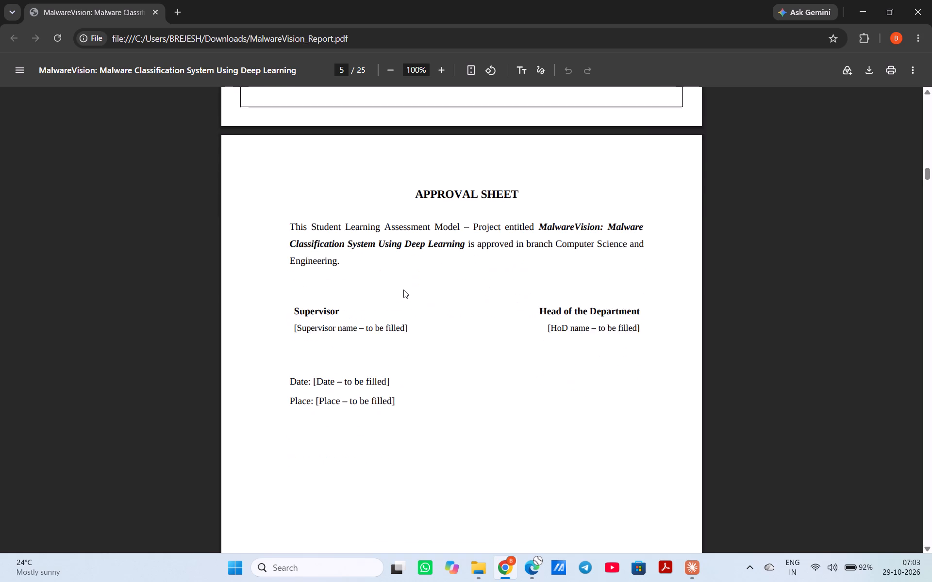
scroll(403, 290, down, 3)
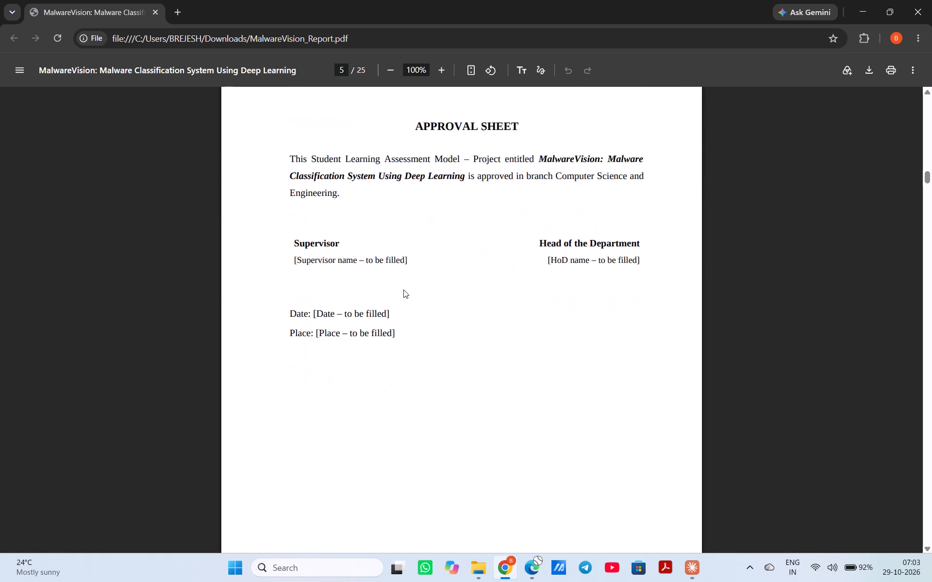
Review the report's abstract, contents table, lists of figures and tables, and the start of Chapter 1.
scroll(403, 290, down, 7)
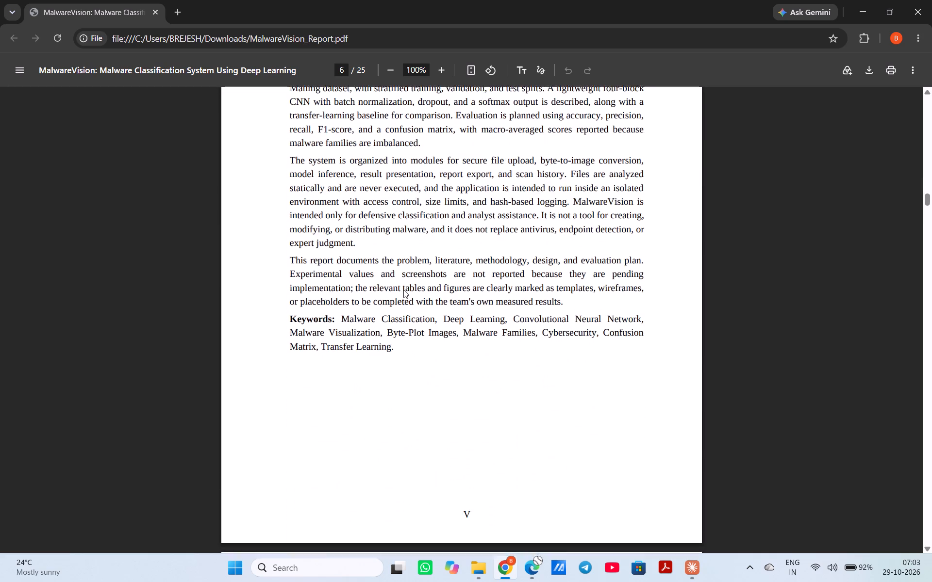
scroll(403, 290, down, 2)
scroll(403, 290, up, 3)
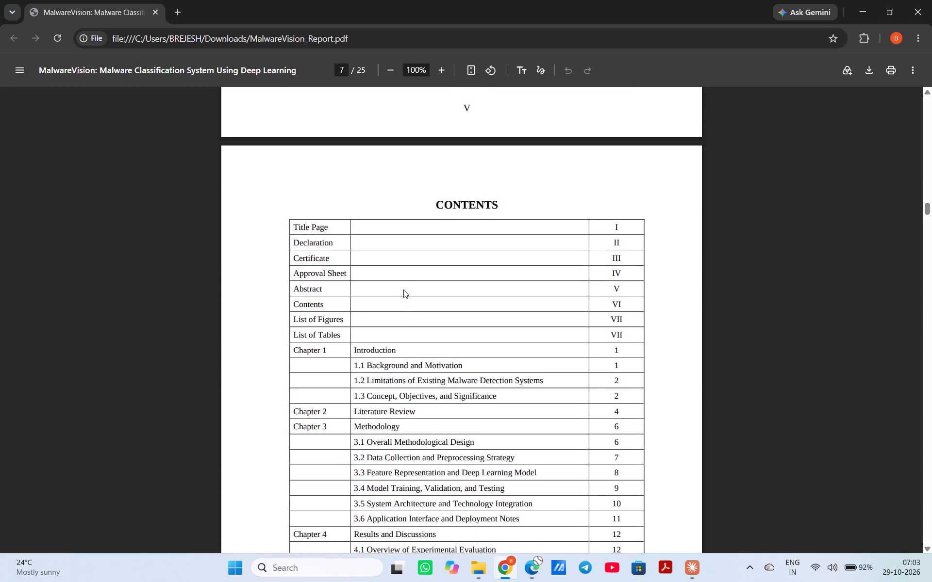
scroll(403, 290, up, 1)
scroll(403, 290, down, 4)
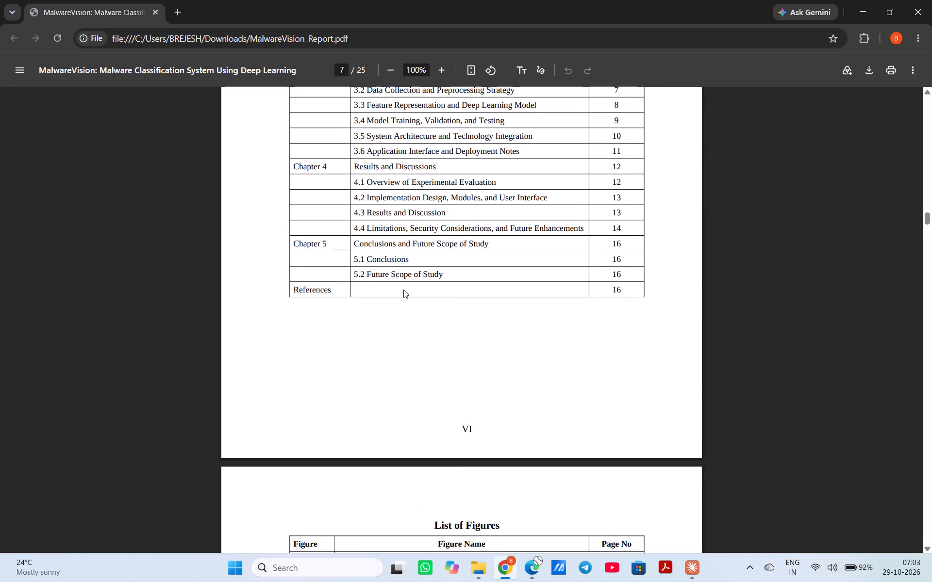
scroll(403, 290, down, 6)
scroll(403, 290, up, 1)
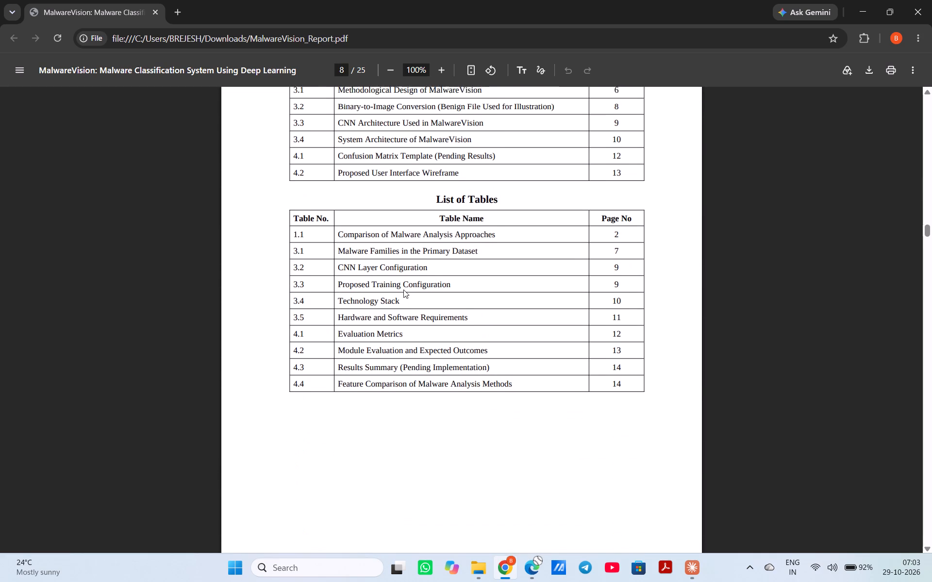
scroll(403, 290, up, 2)
scroll(403, 290, down, 5)
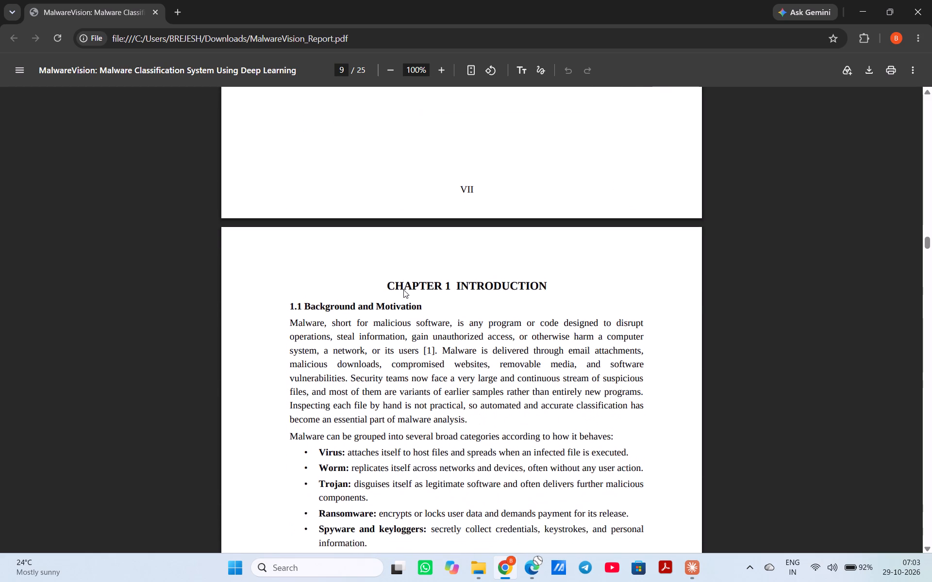
scroll(403, 290, down, 1)
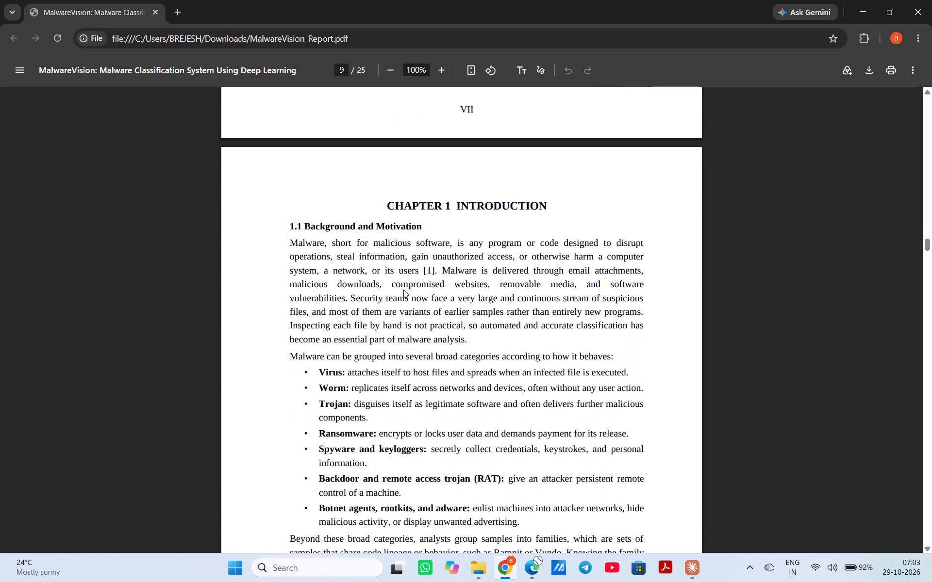
scroll(403, 290, up, 8)
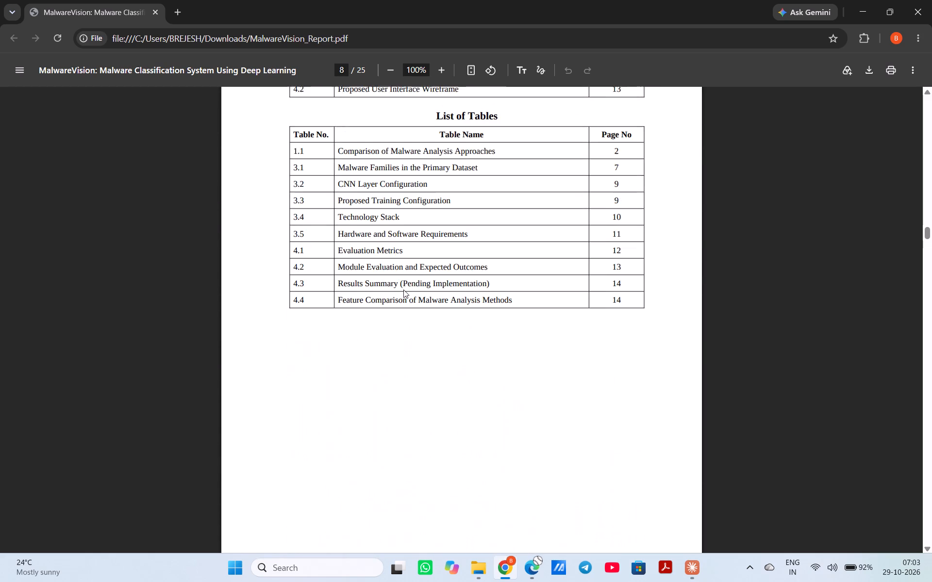
Recheck the lists of figures and tables, and skim the report's body through to the references on the last page.
scroll(403, 290, up, 2)
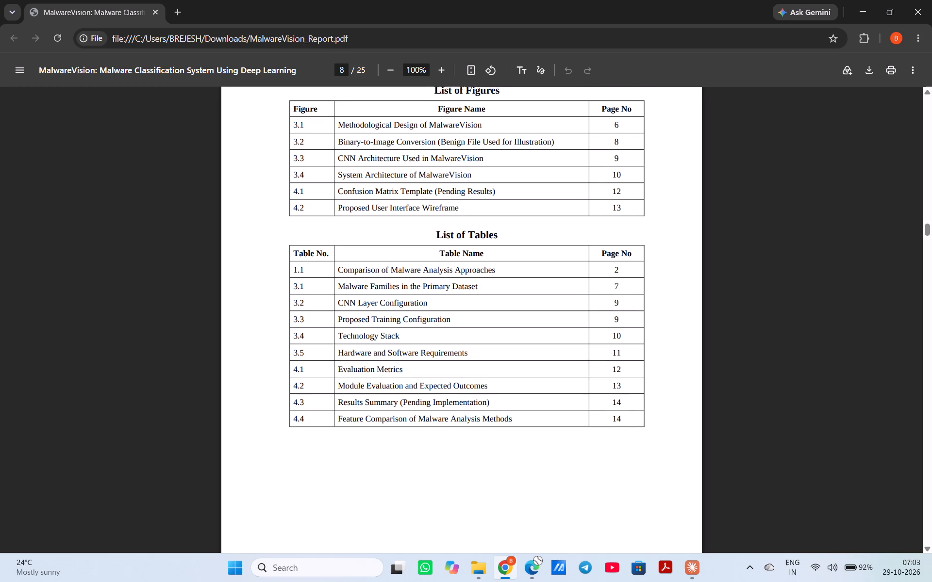
scroll(428, 343, up, 3)
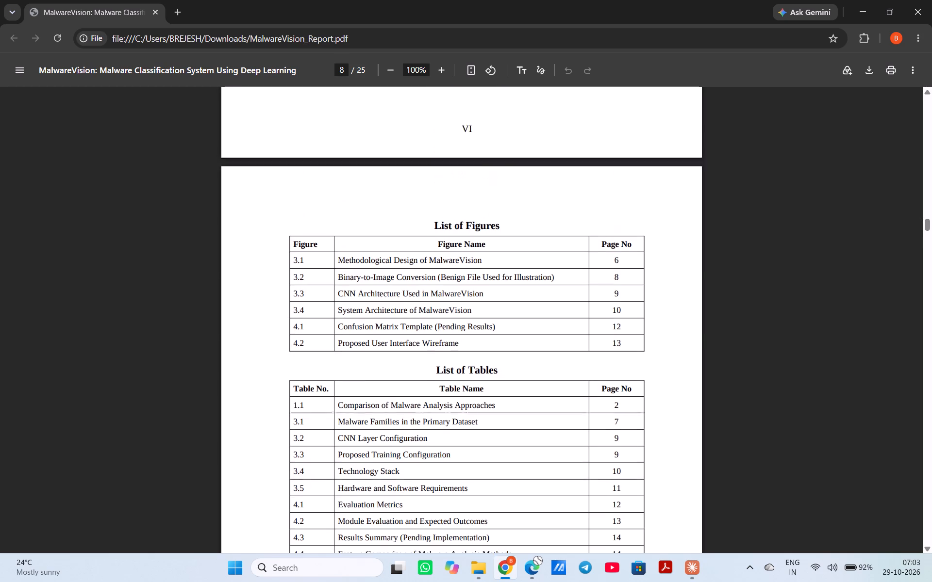
scroll(428, 343, up, 2)
scroll(428, 343, down, 11)
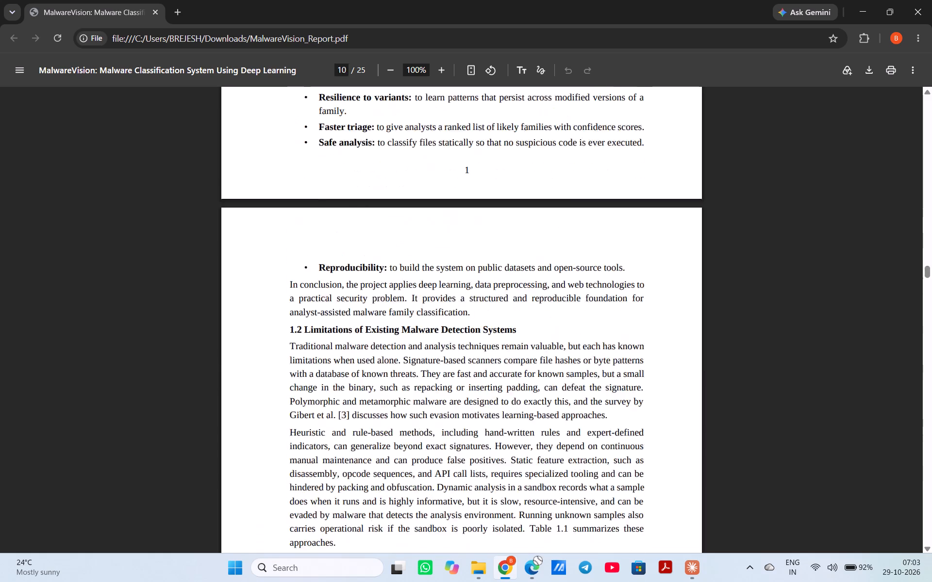
scroll(428, 343, down, 20)
scroll(428, 343, down, 5)
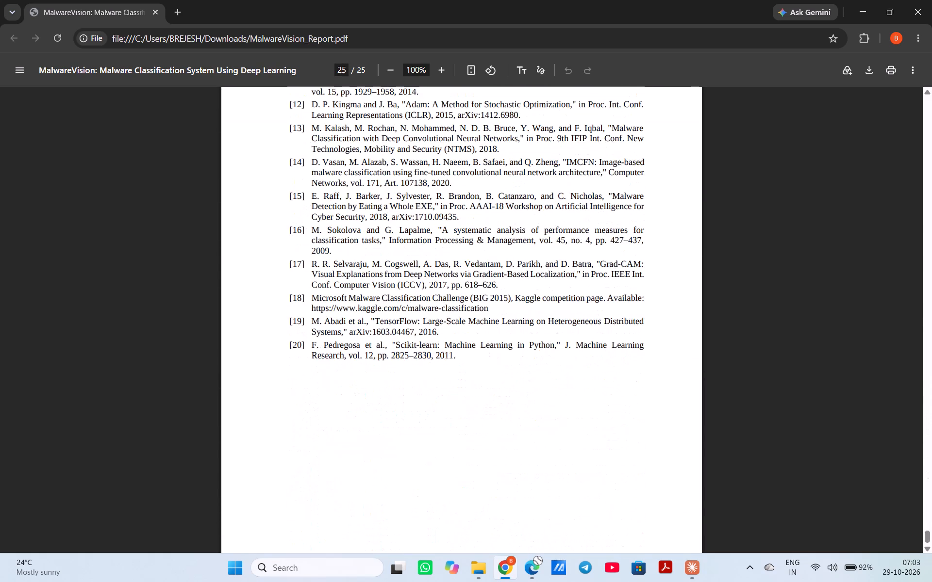
scroll(428, 343, down, 2)
Review the report backwards from the future scope section through Chapter 4's tables and figures to the system architecture in Chapter 3.
scroll(461, 286, up, 5)
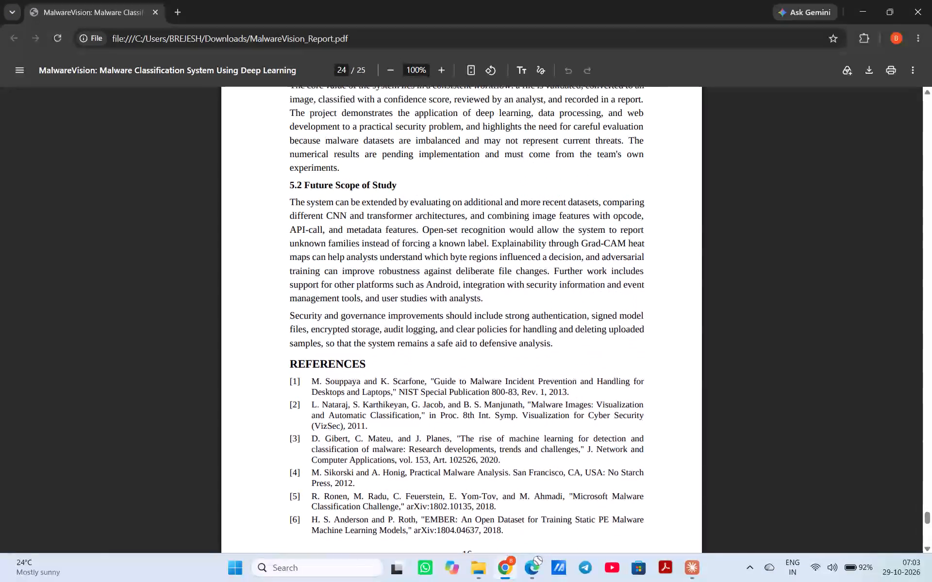
scroll(461, 286, up, 5)
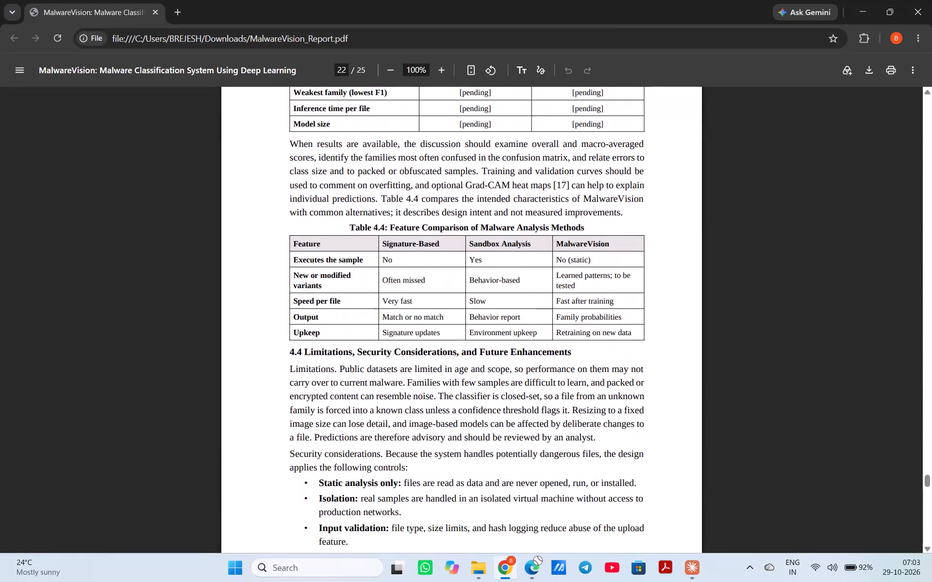
scroll(461, 286, up, 3)
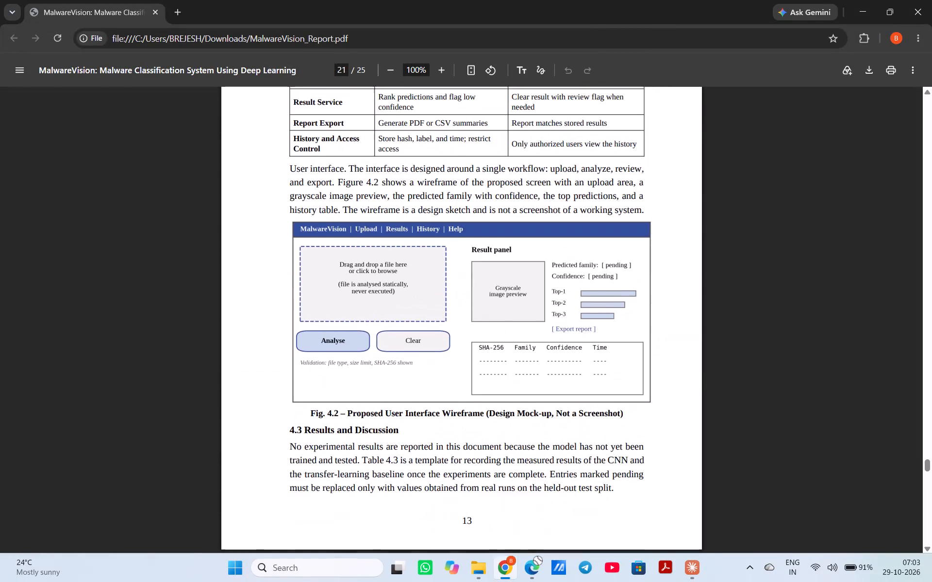
scroll(461, 286, up, 4)
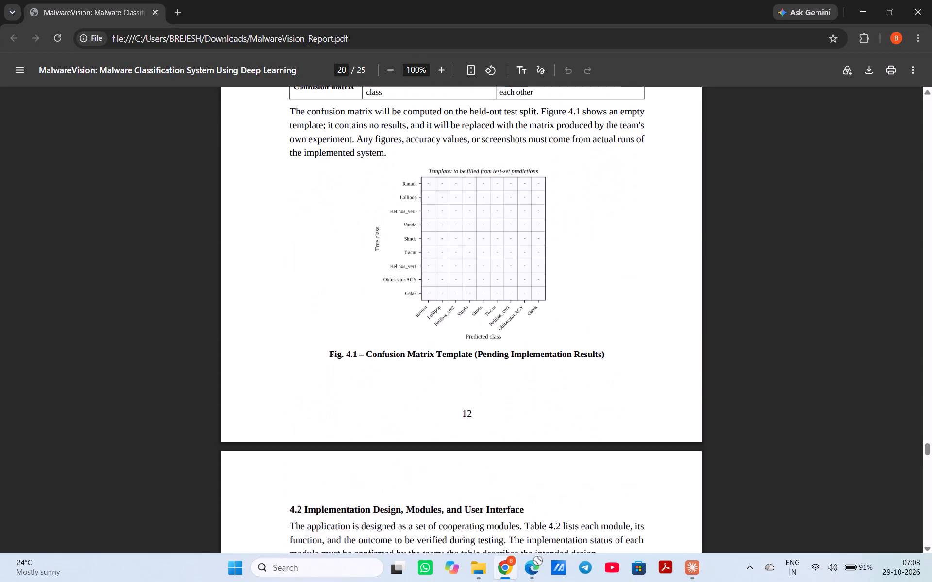
scroll(461, 286, up, 3)
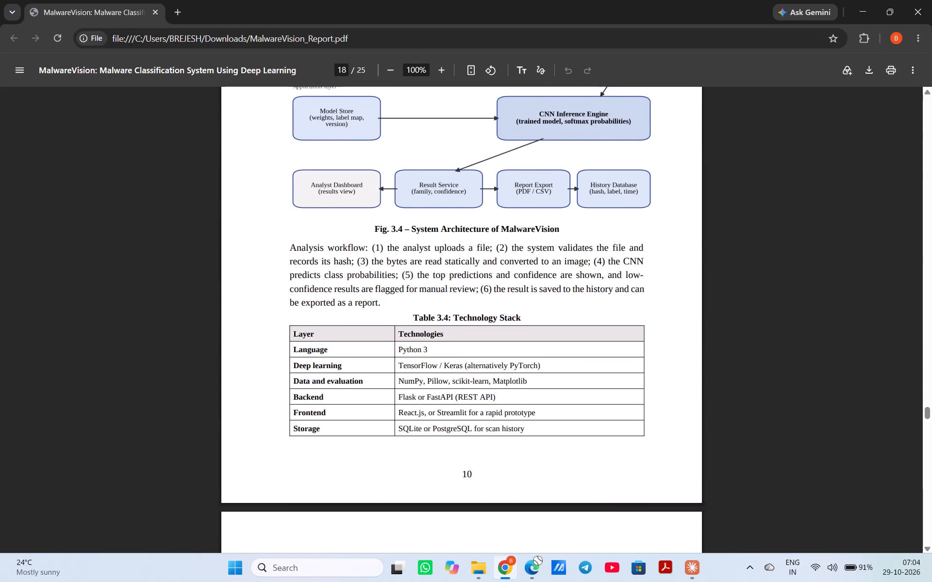
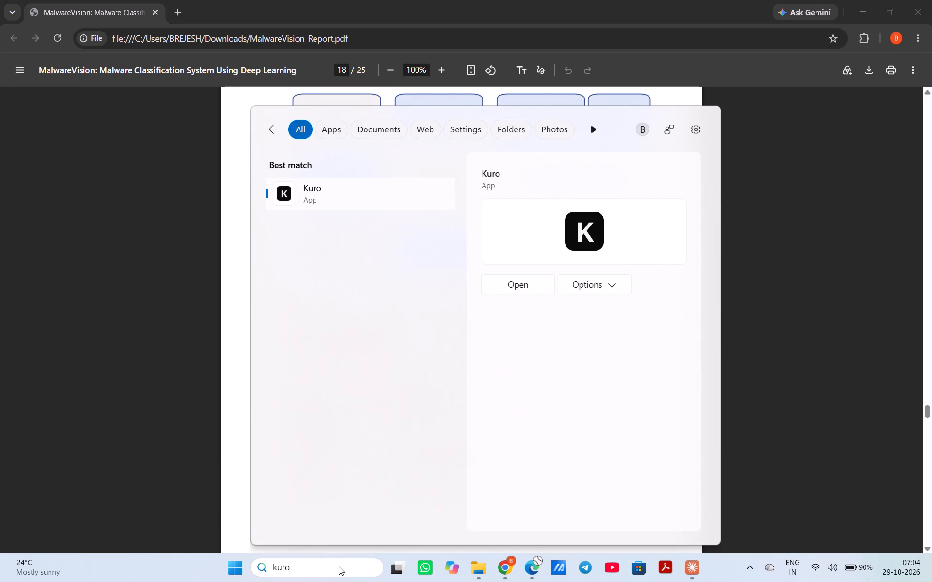
key(Return)
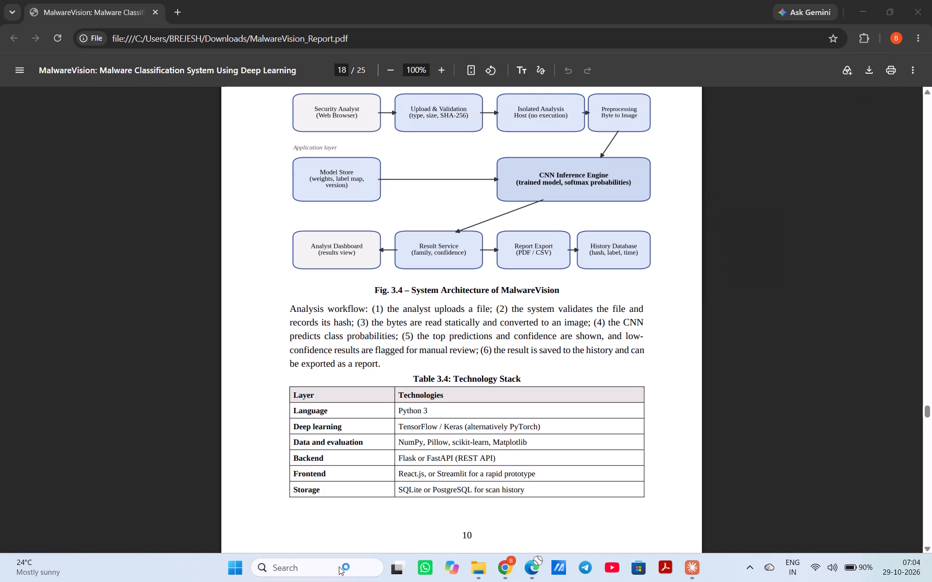
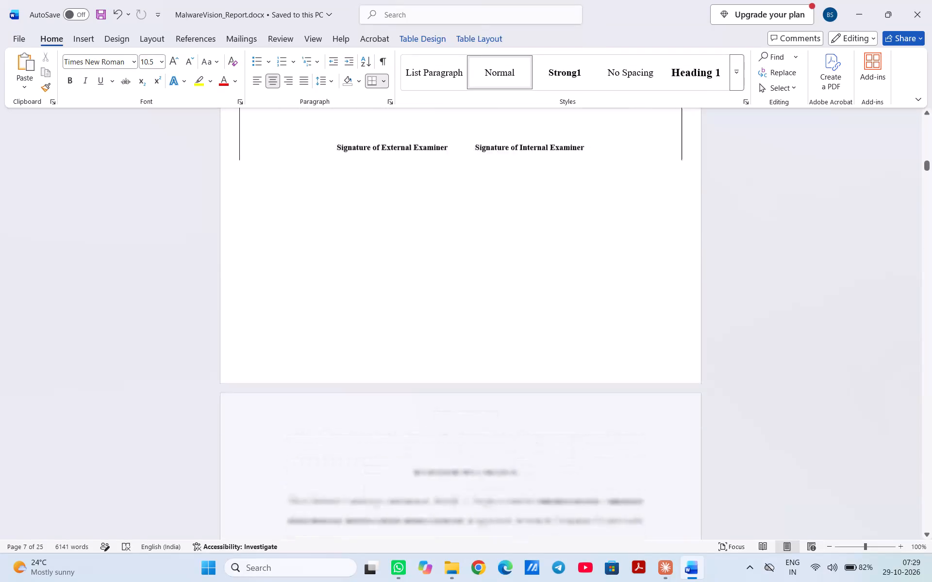
Copy the IARE logo image from the report's title page and go to the Certificate page.
scroll(426, 322, down, 3)
scroll(426, 322, up, 6)
scroll(426, 322, down, 1)
click(454, 348)
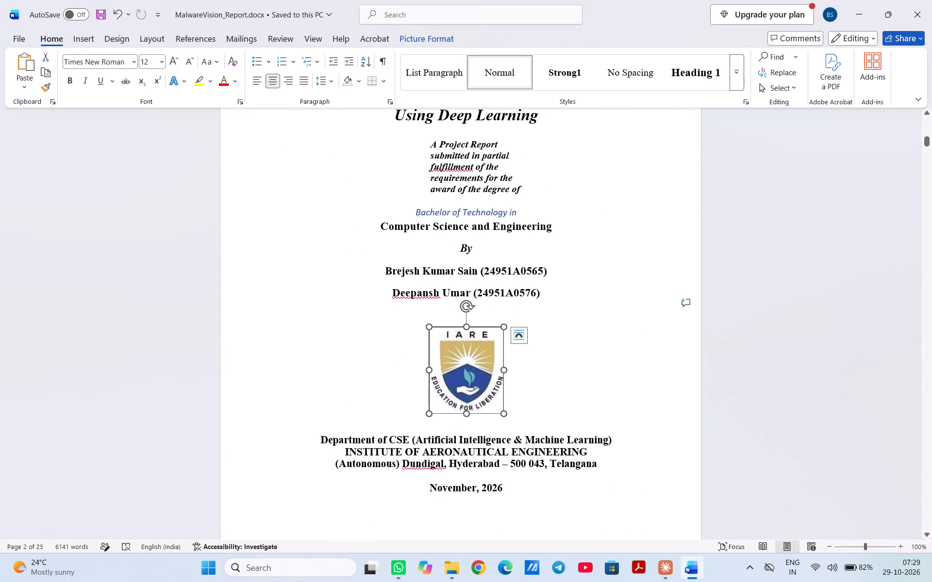
key(ctrl+c)
scroll(454, 348, down, 7)
scroll(454, 348, up, 1)
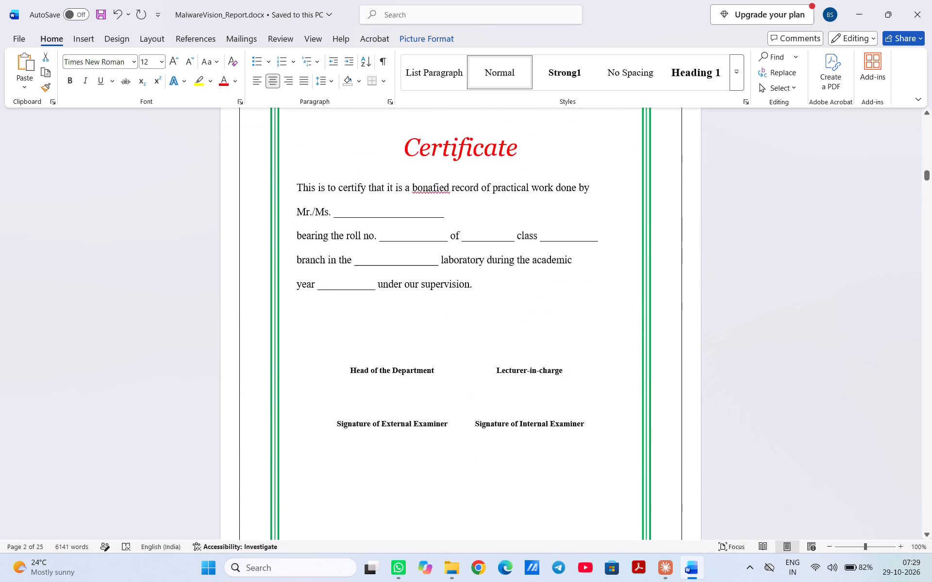
Replace the institute logo at the head of the Certificate page with the copied IARE logo.
scroll(454, 348, up, 1)
click(336, 256)
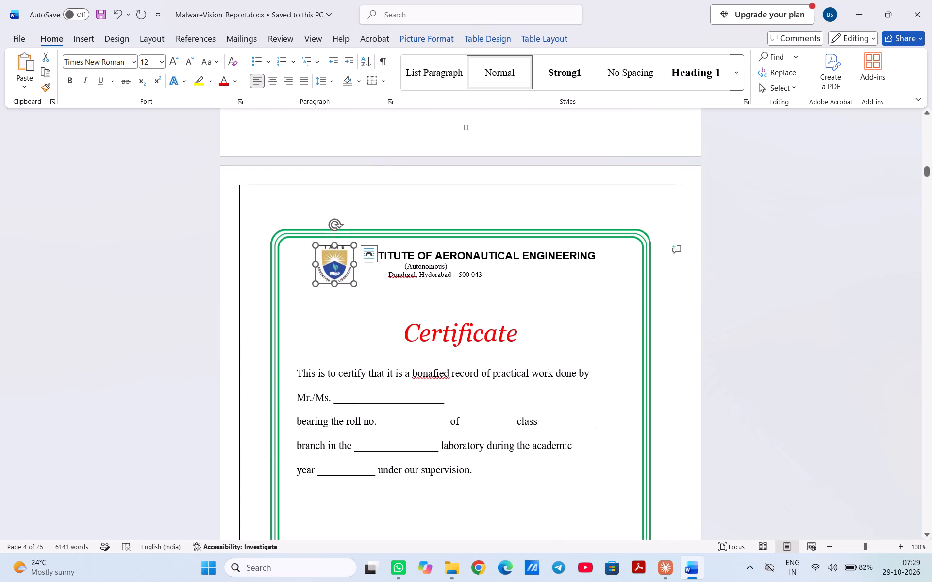
click(226, 206)
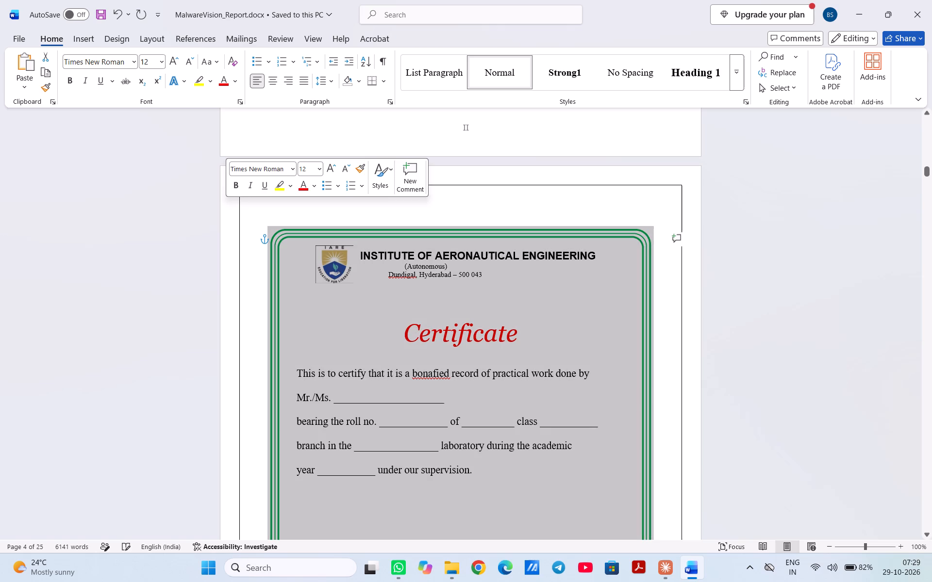
click(305, 306)
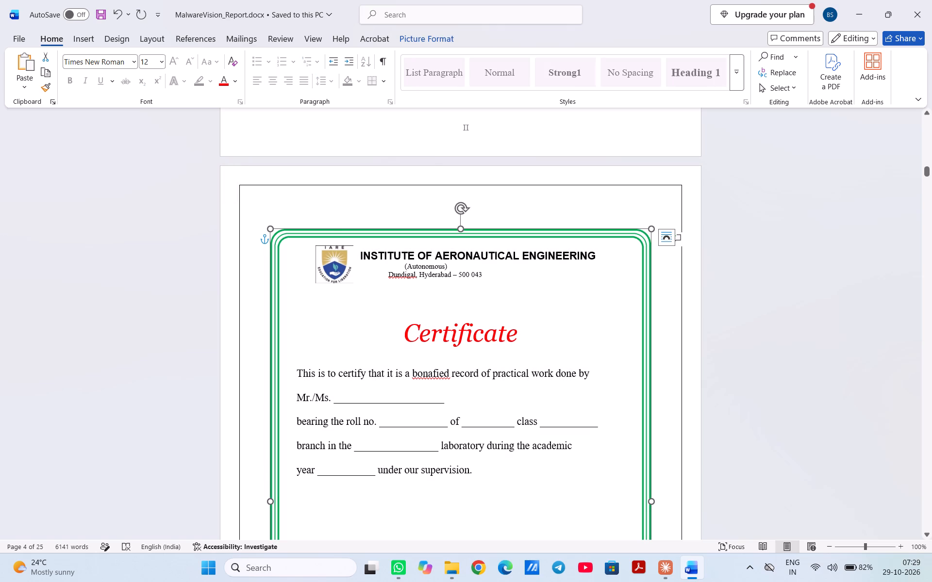
click(326, 271)
key(Delete)
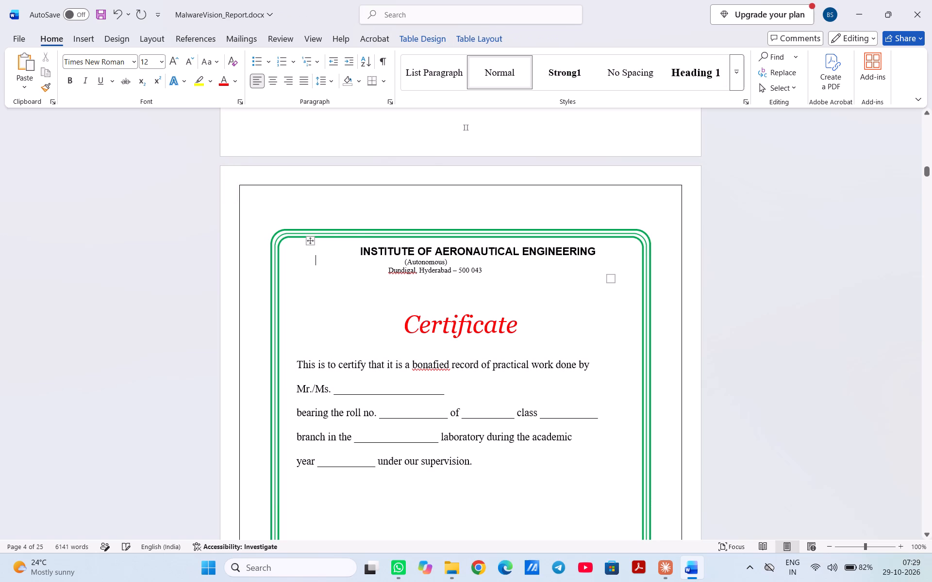
key(ctrl+v)
Shrink the pasted IARE logo proportionally so it fits beside the institute name on one line in the certificate header.
click(352, 281)
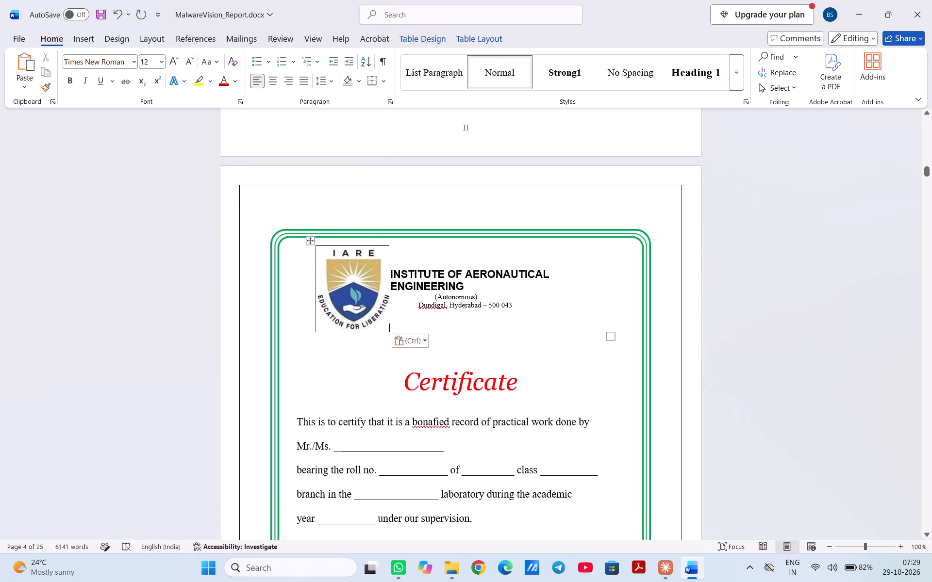
drag(387, 329, 386, 327)
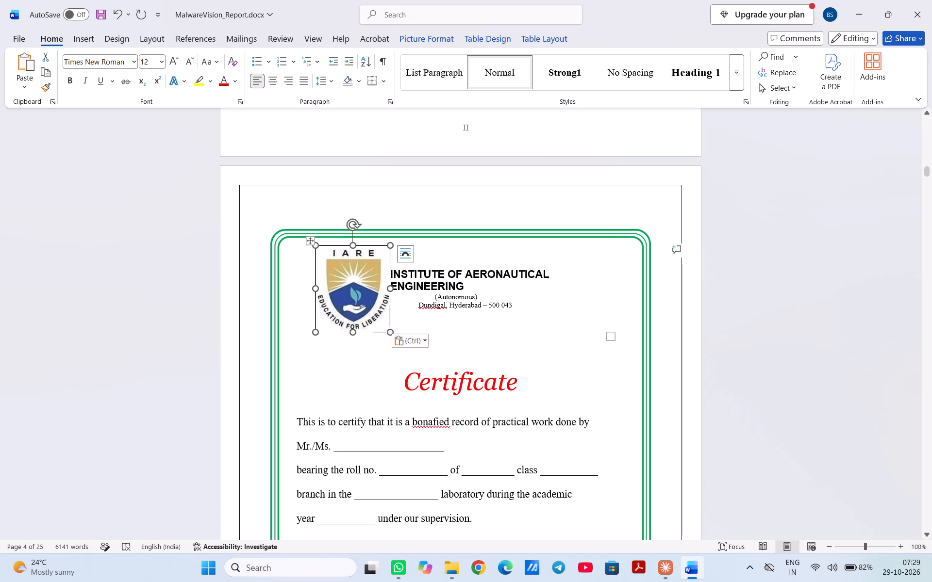
drag(386, 327, 360, 291)
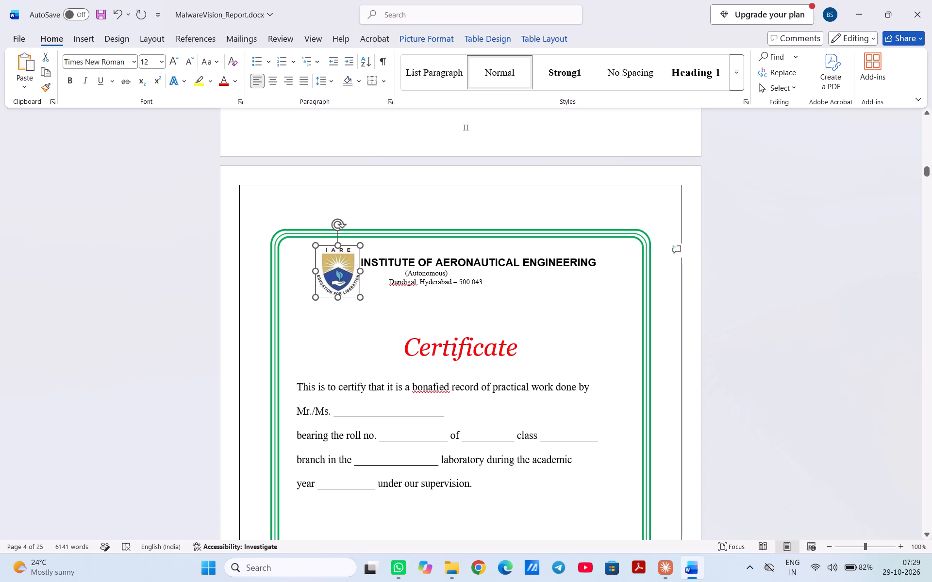
drag(360, 291, 344, 284)
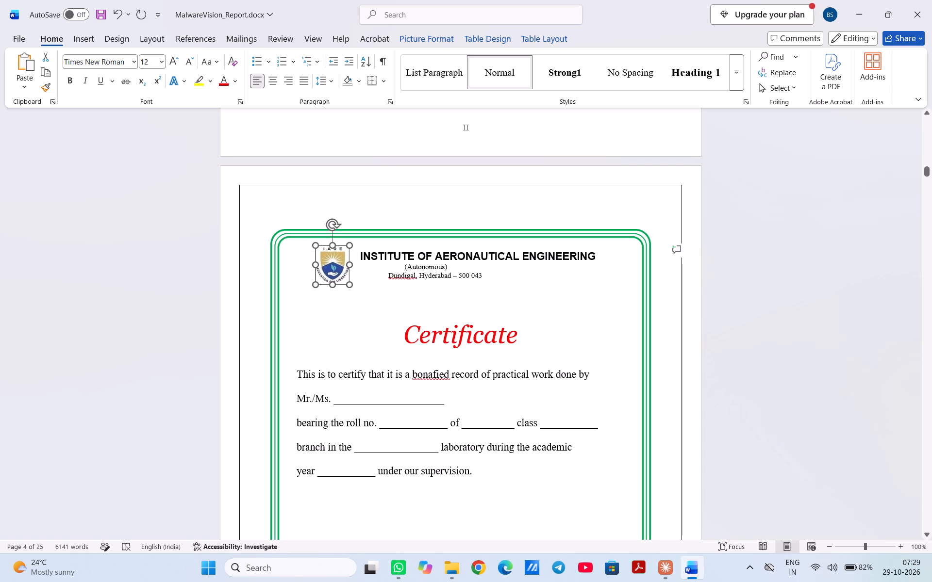
drag(344, 284, 349, 286)
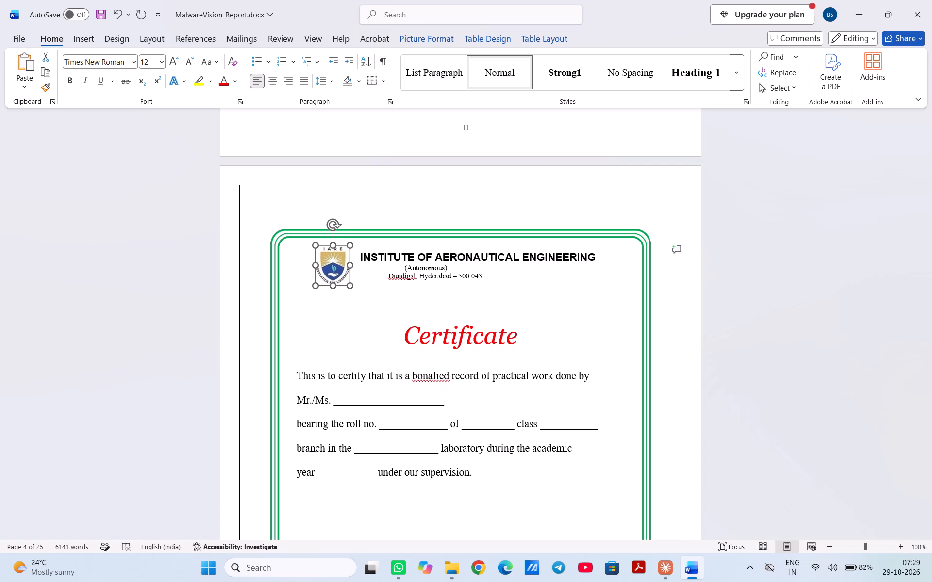
drag(349, 286, 350, 286)
click(183, 267)
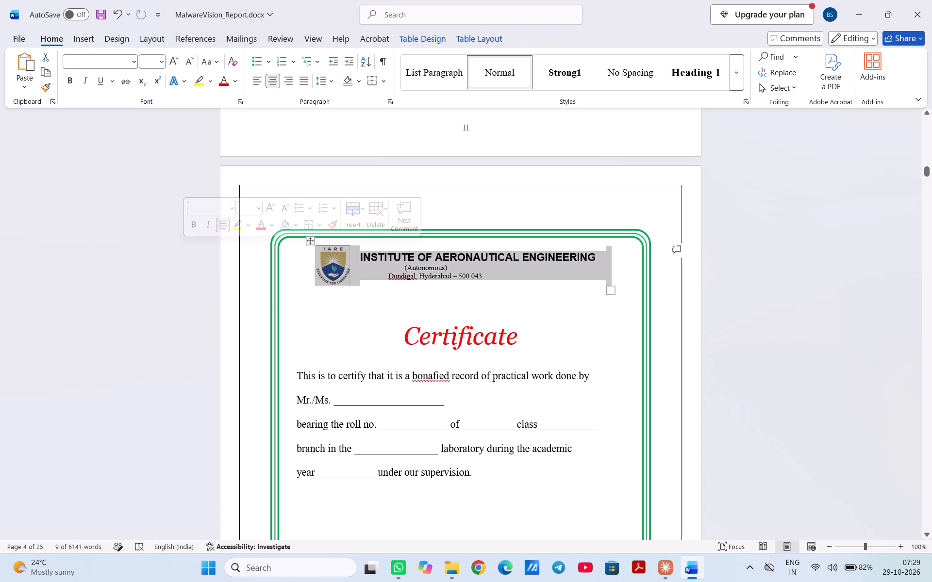
Review the Certificate page layout from its header down to the start of the Approval Sheet.
click(138, 312)
click(120, 362)
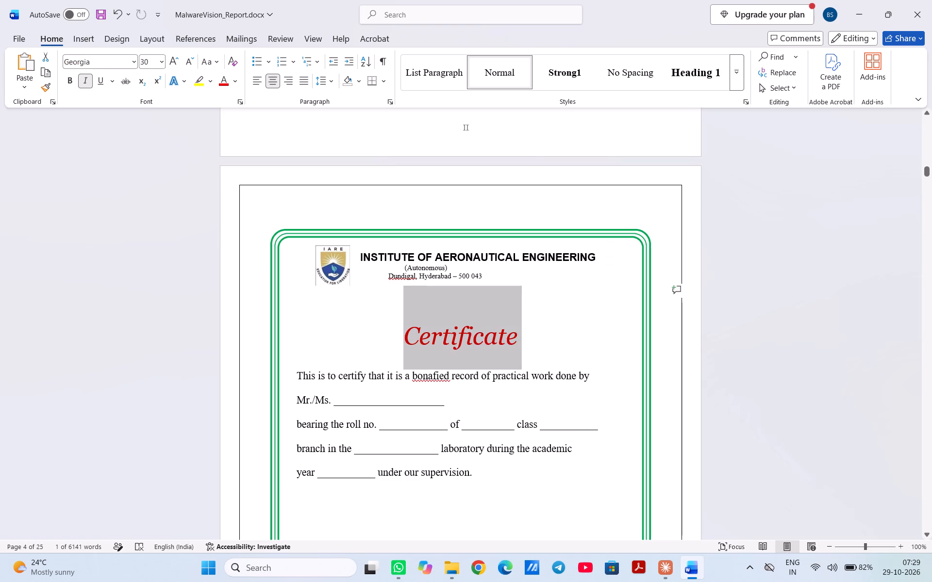
click(147, 384)
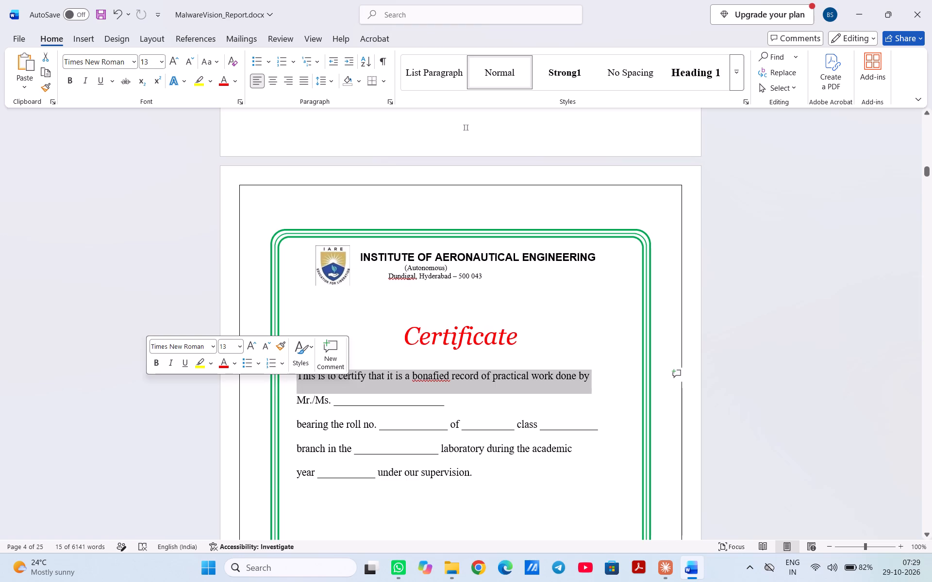
click(97, 409)
key(Escape)
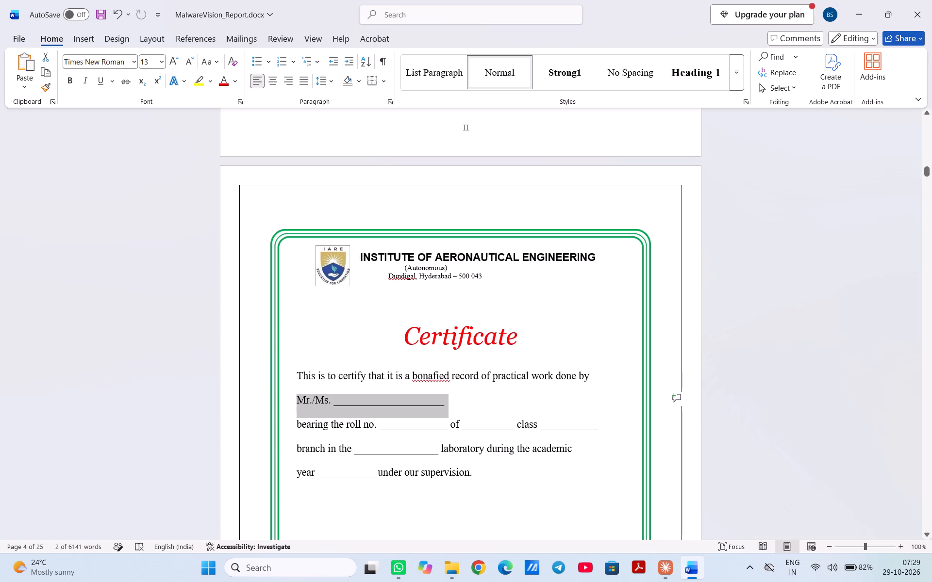
ctrl+scroll(626, 313, down, 1)
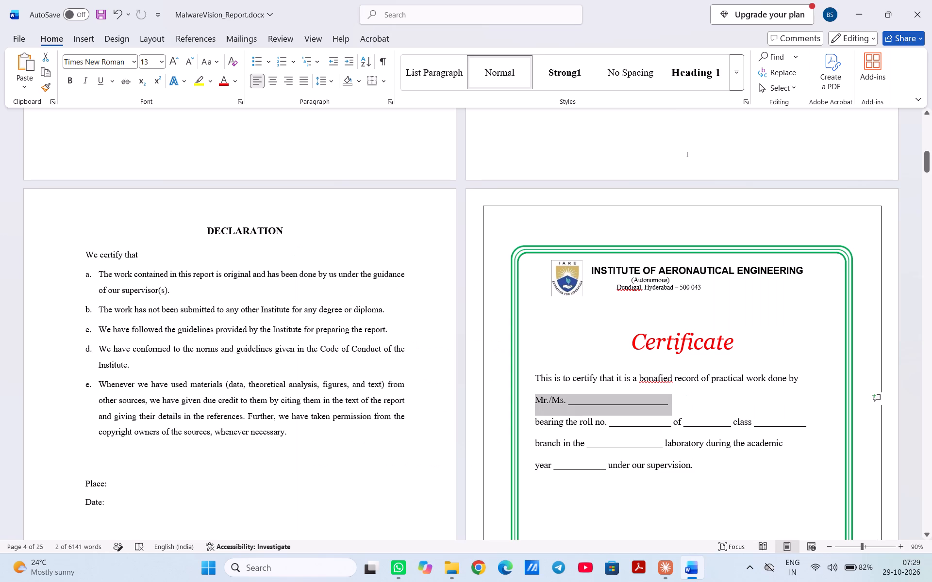
ctrl+scroll(626, 313, up, 2)
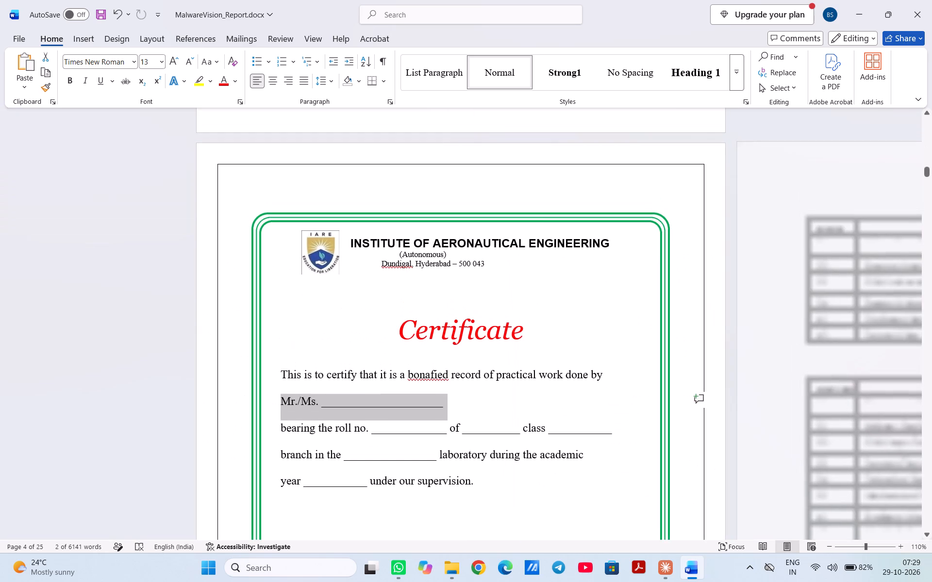
scroll(626, 313, down, 3)
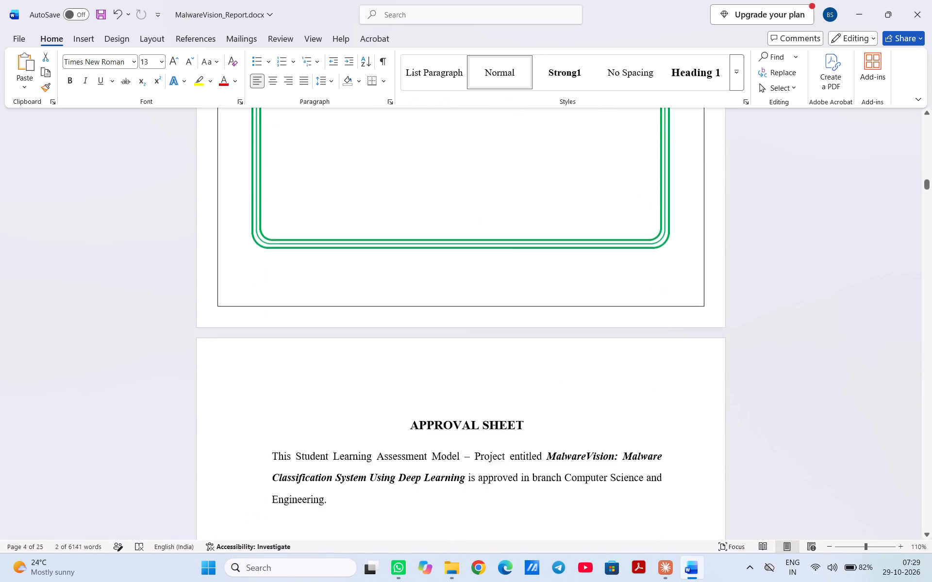
scroll(626, 313, up, 2)
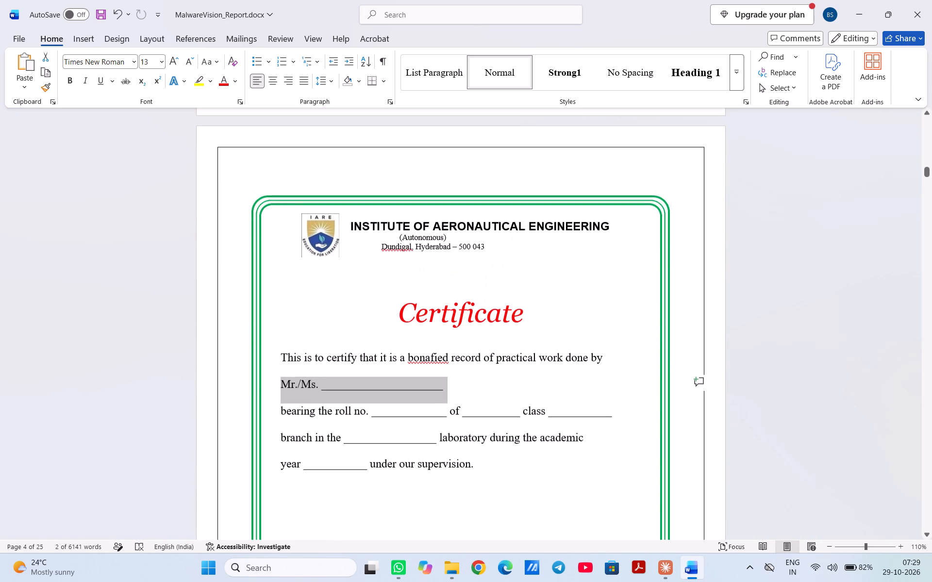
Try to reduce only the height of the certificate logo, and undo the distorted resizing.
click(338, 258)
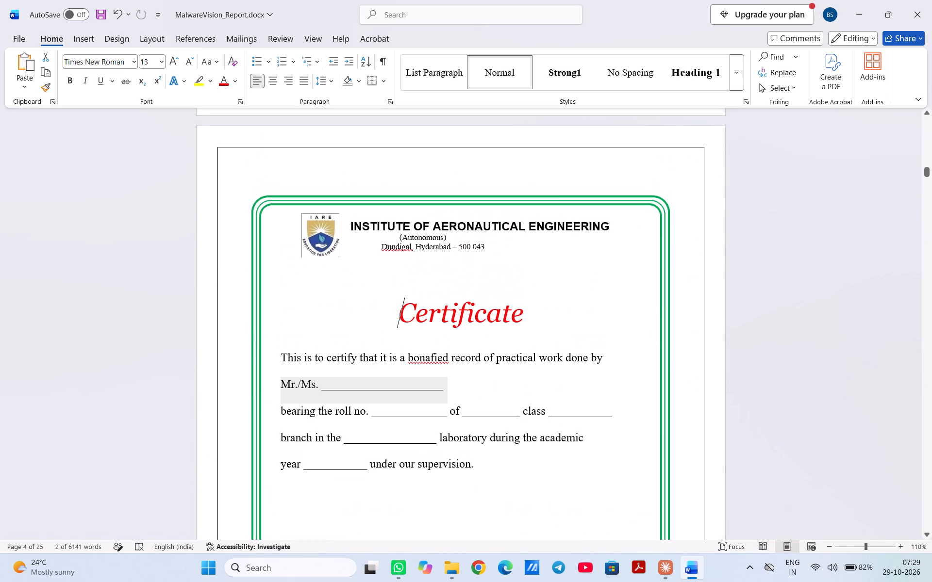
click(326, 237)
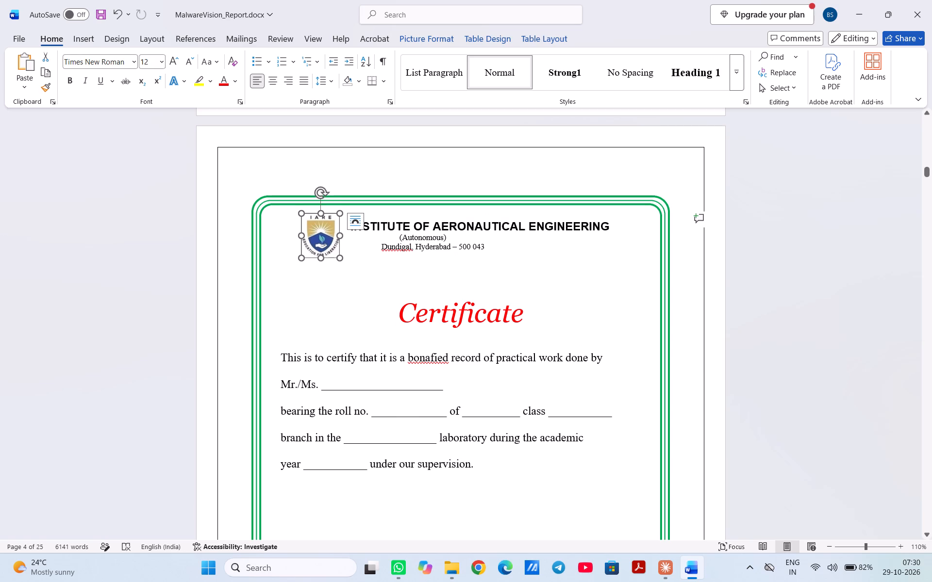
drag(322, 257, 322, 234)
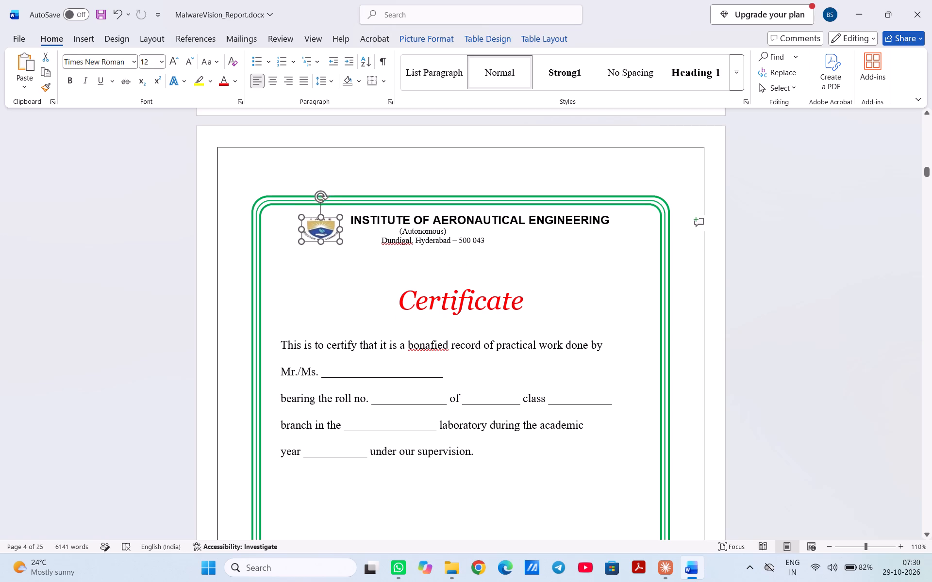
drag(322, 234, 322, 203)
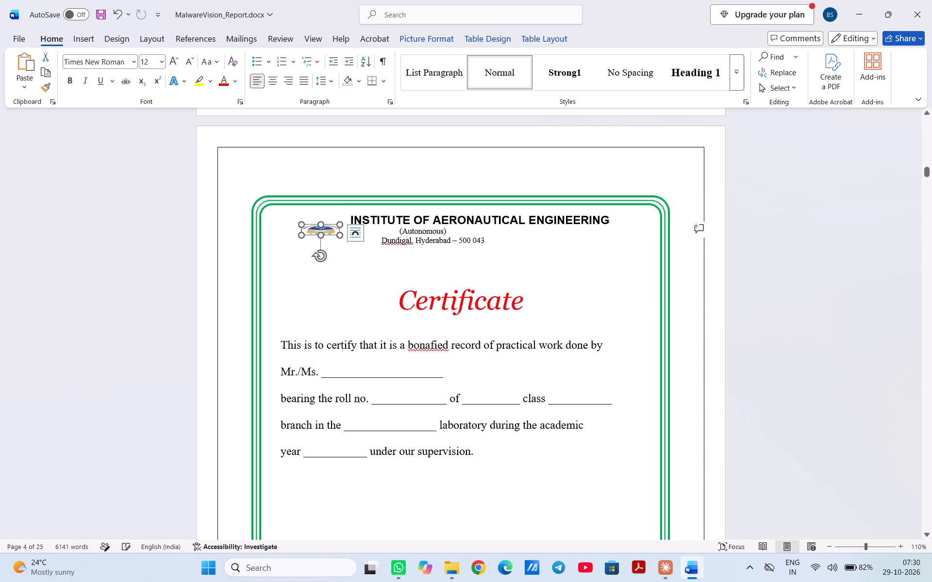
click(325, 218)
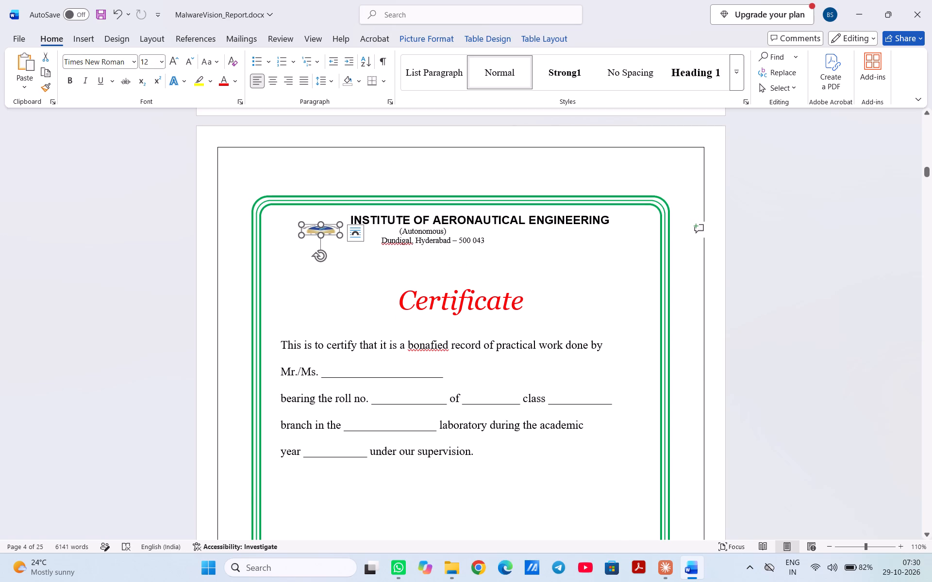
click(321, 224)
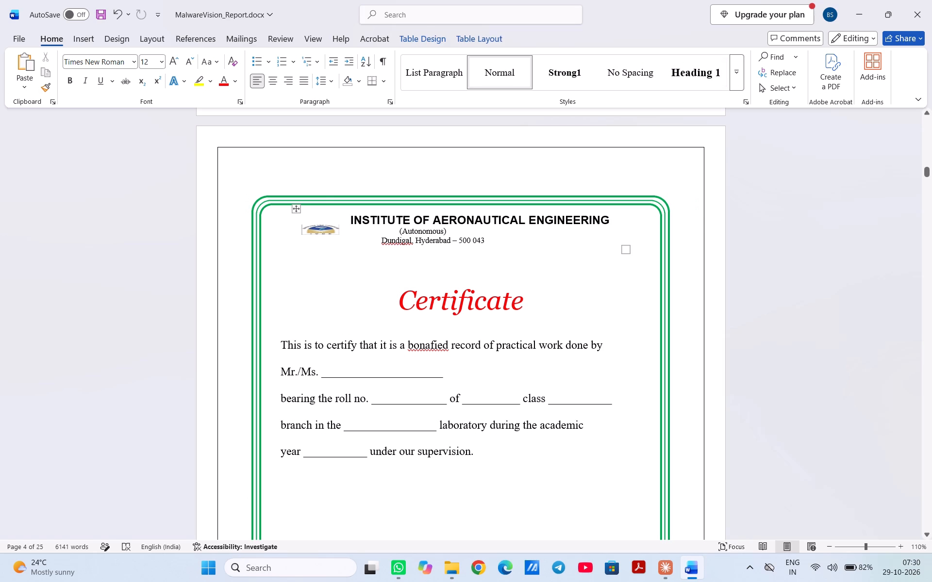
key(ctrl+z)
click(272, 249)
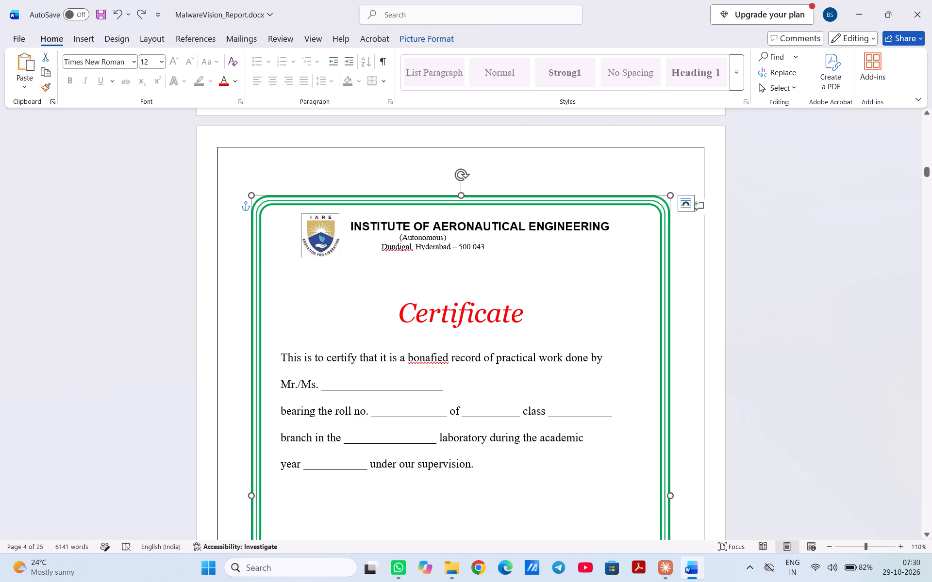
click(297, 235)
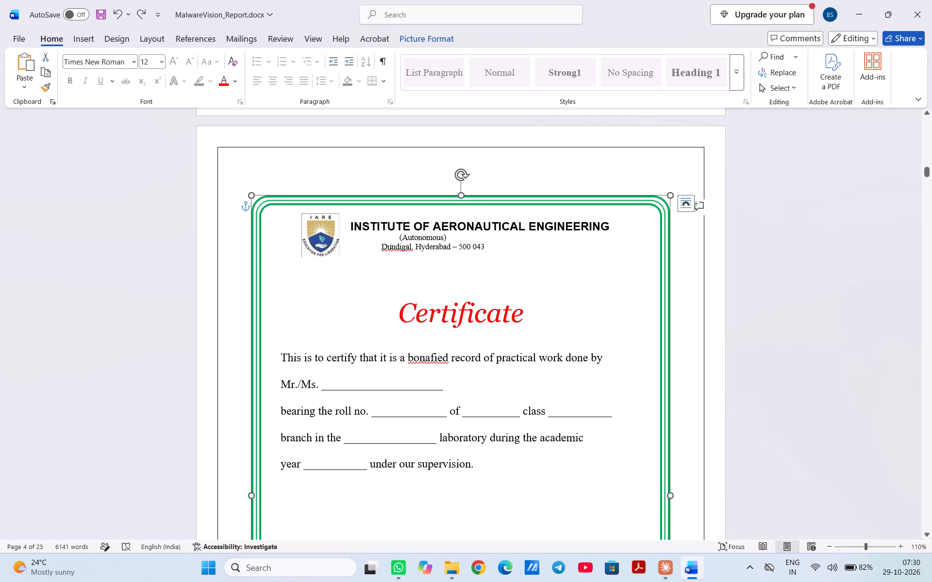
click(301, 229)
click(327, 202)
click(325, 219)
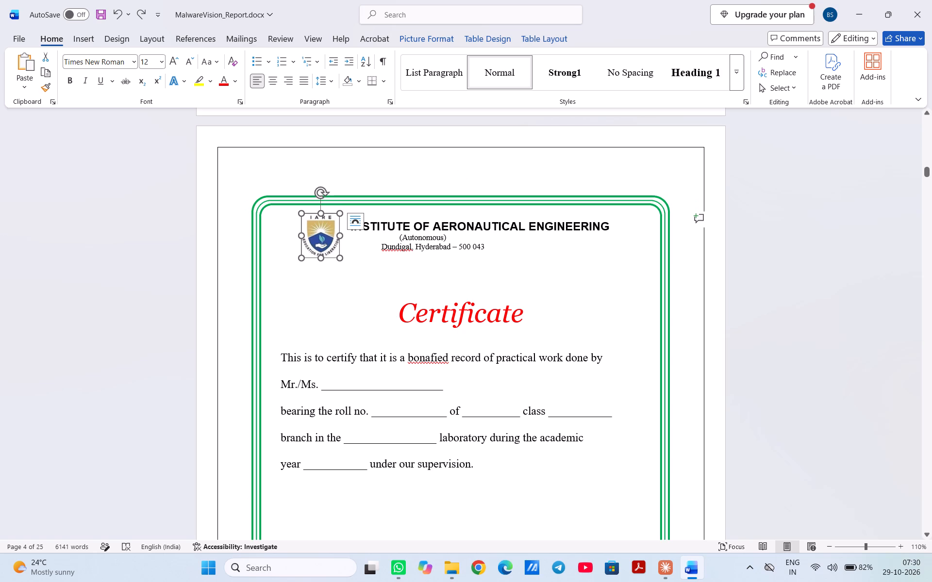
Inspect the IARE logos and their edges on the cover page and the title page.
scroll(325, 219, up, 11)
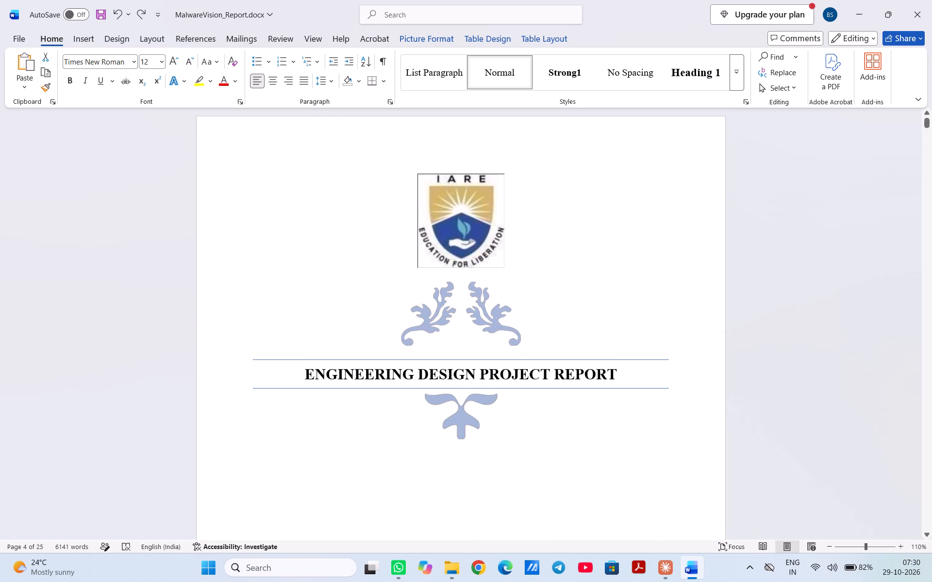
click(488, 207)
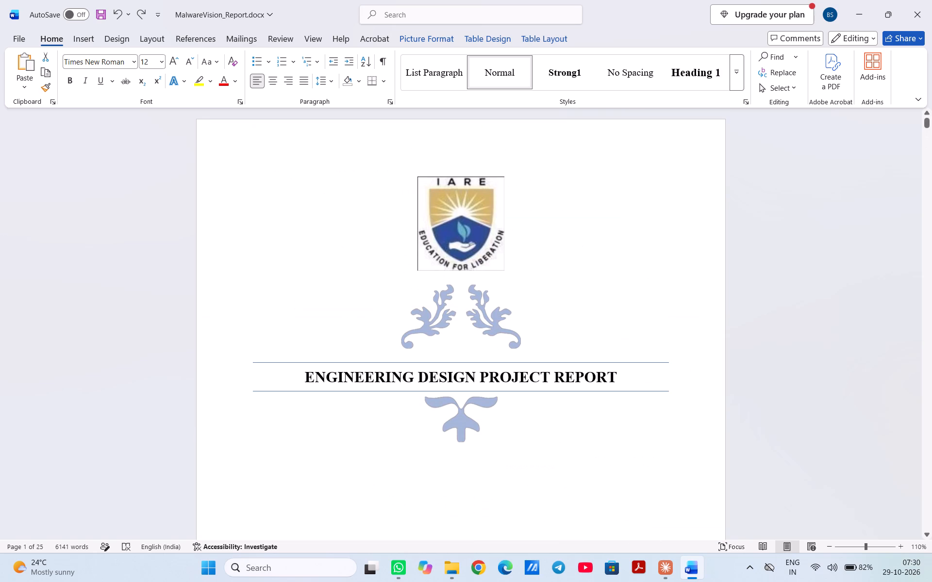
click(566, 362)
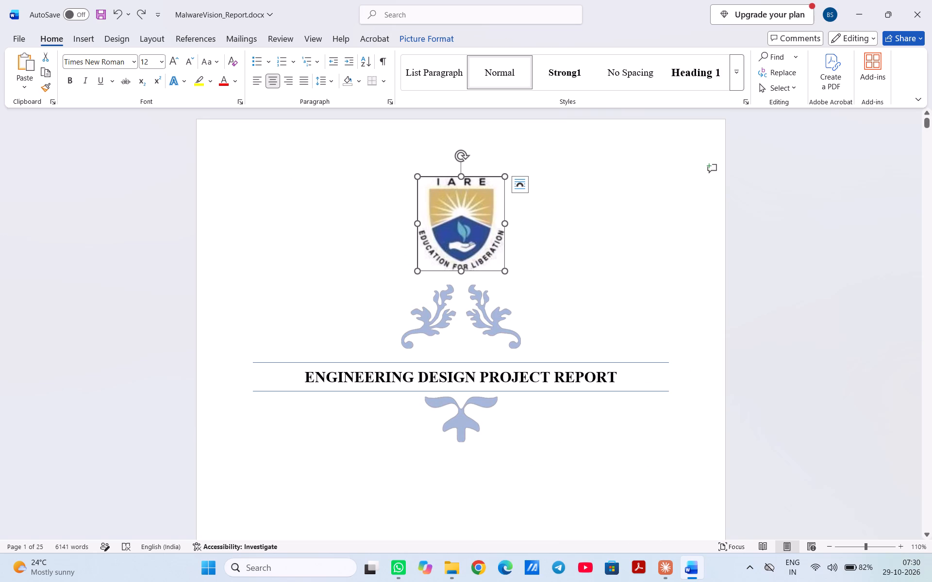
scroll(566, 362, down, 1)
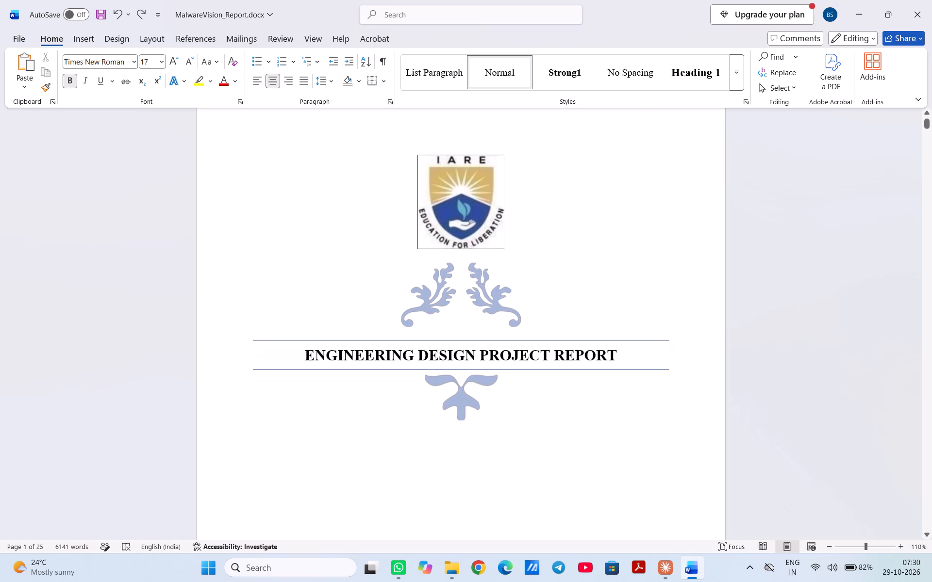
scroll(566, 362, down, 5)
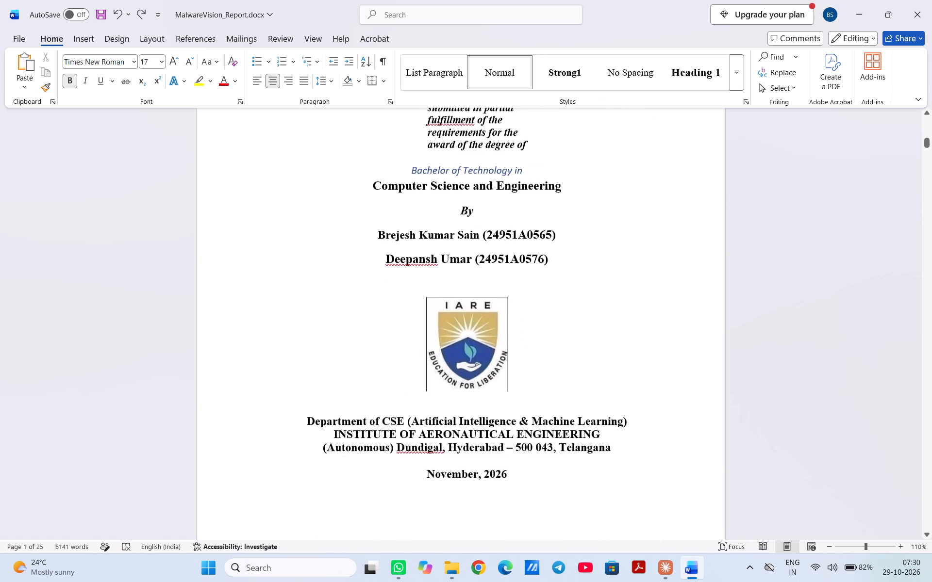
scroll(566, 362, down, 1)
scroll(566, 362, up, 2)
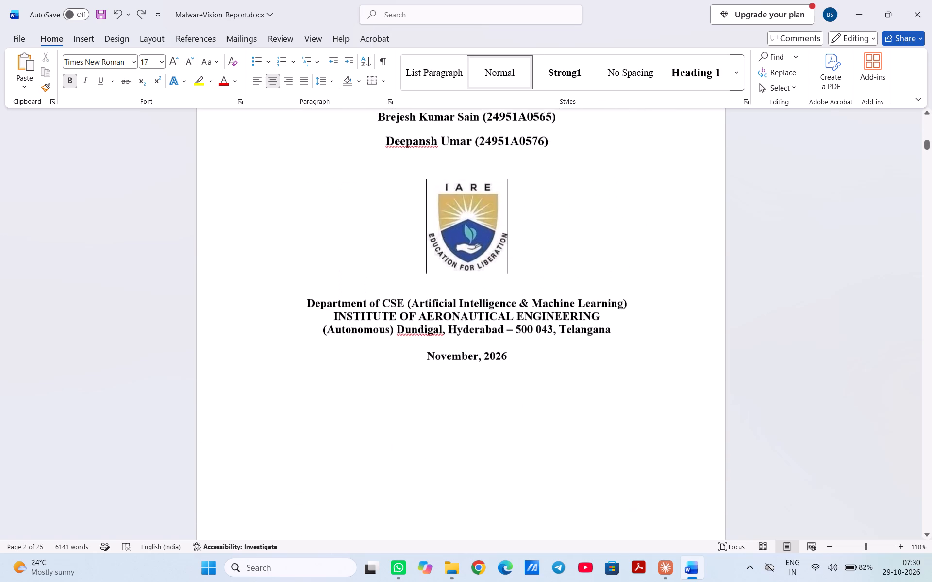
scroll(566, 362, up, 1)
click(506, 314)
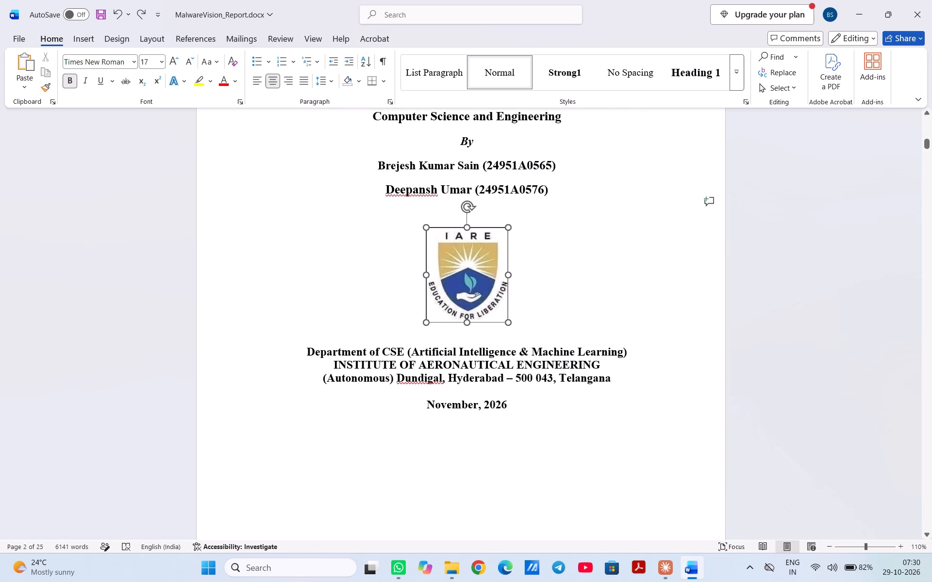
click(465, 322)
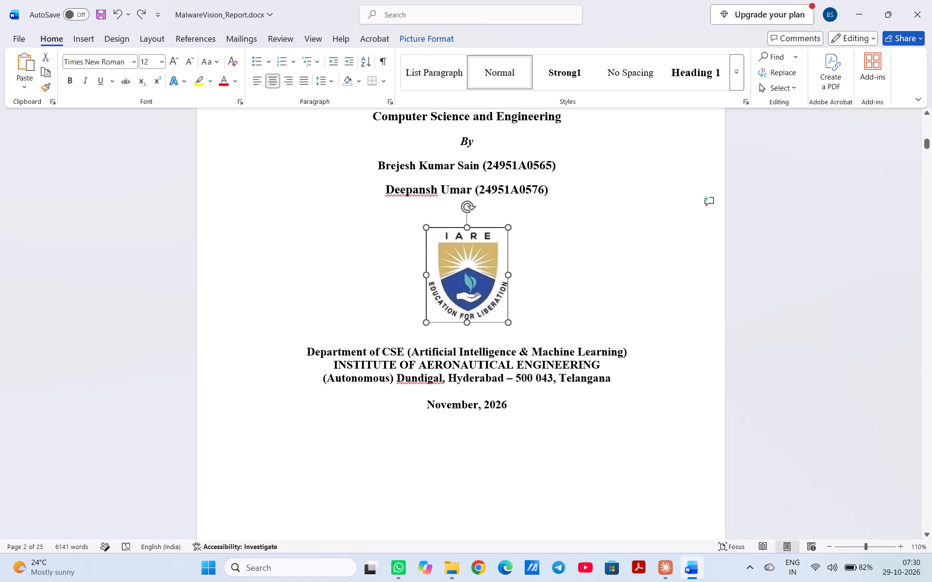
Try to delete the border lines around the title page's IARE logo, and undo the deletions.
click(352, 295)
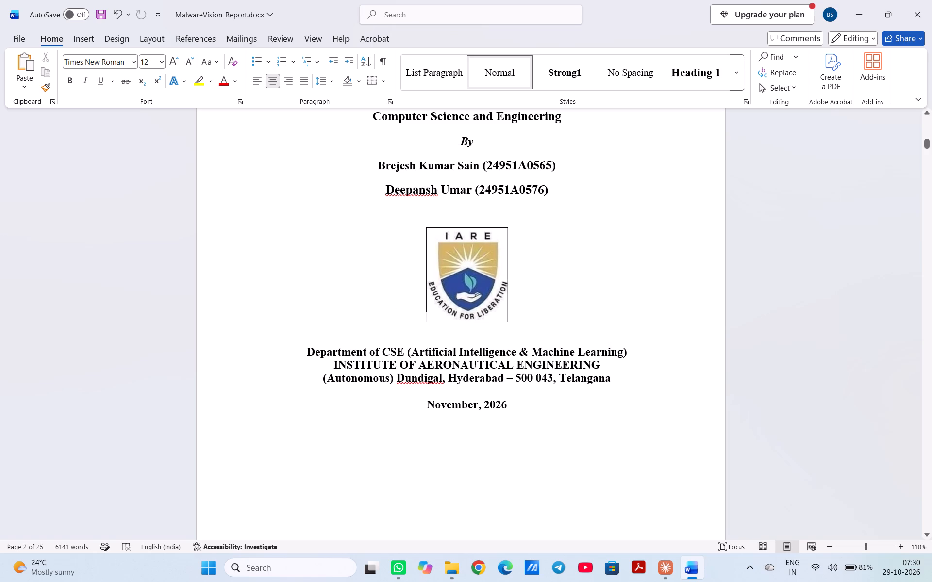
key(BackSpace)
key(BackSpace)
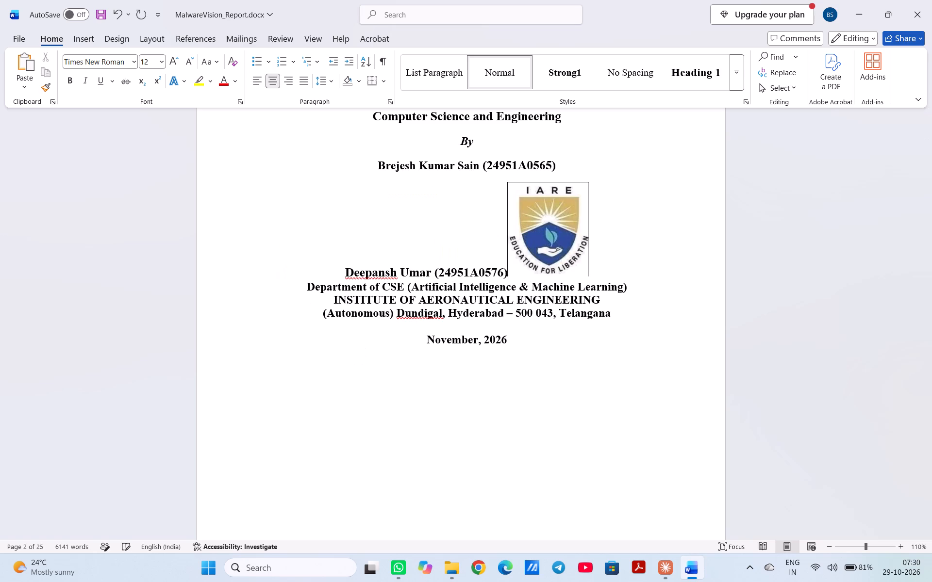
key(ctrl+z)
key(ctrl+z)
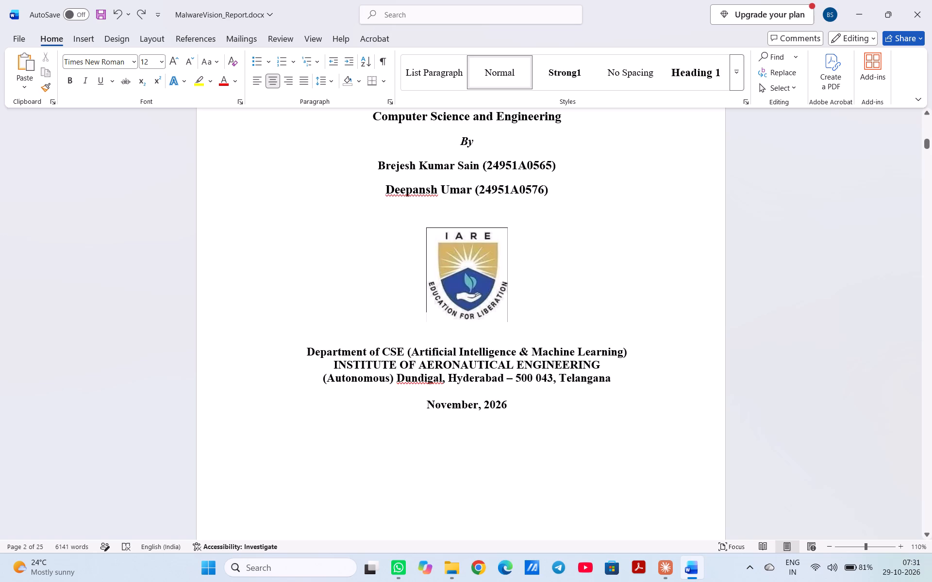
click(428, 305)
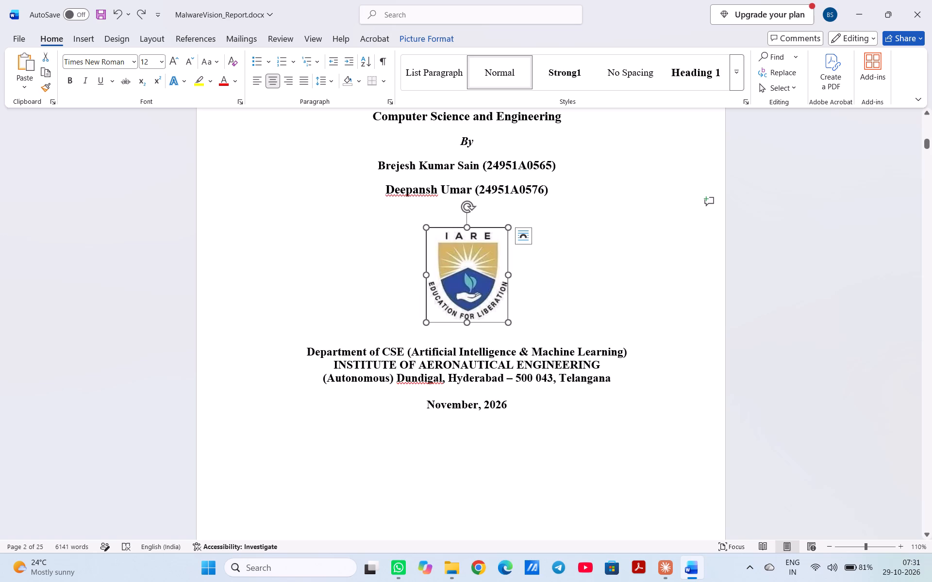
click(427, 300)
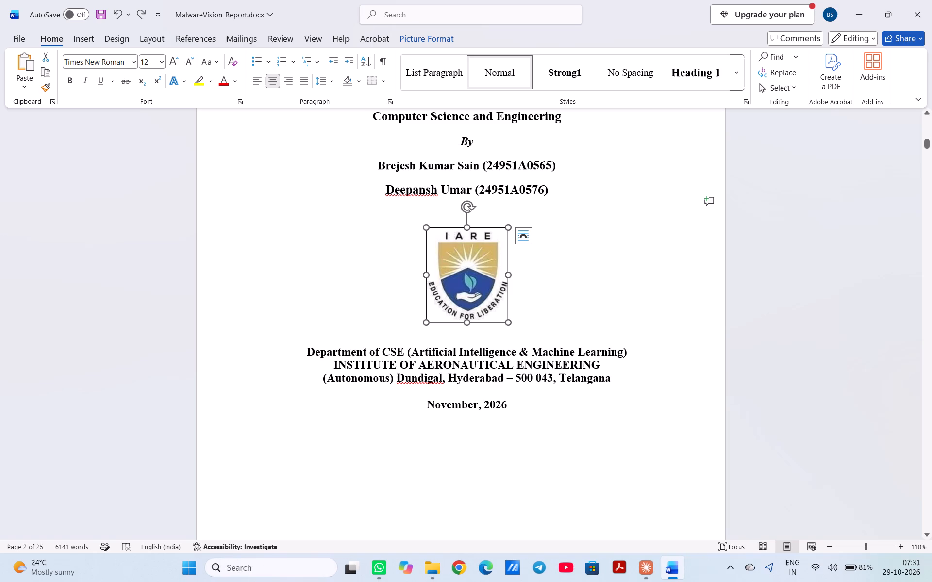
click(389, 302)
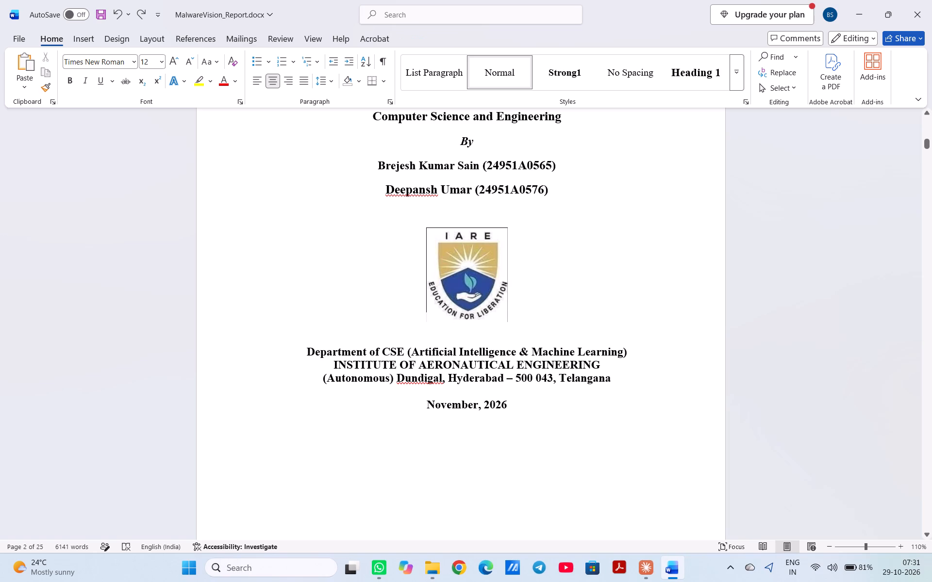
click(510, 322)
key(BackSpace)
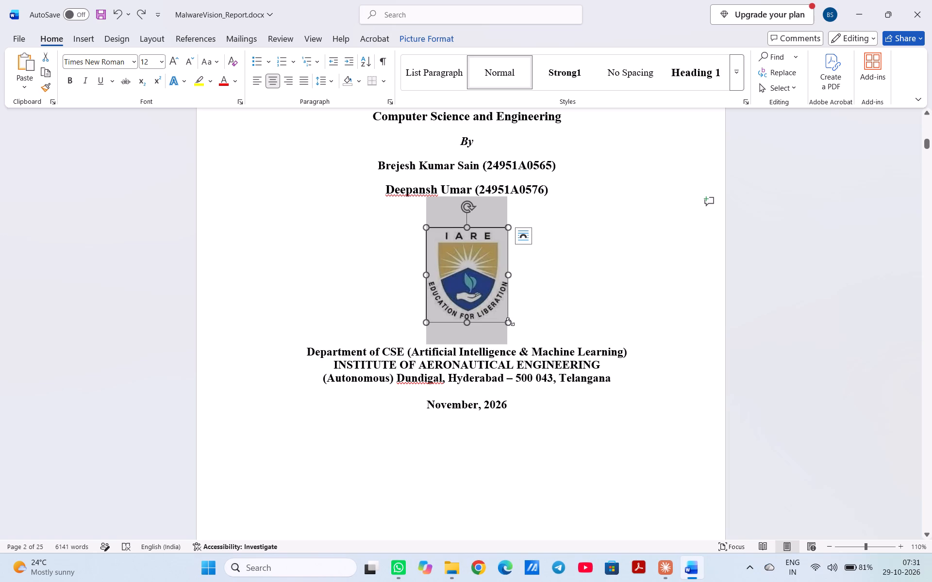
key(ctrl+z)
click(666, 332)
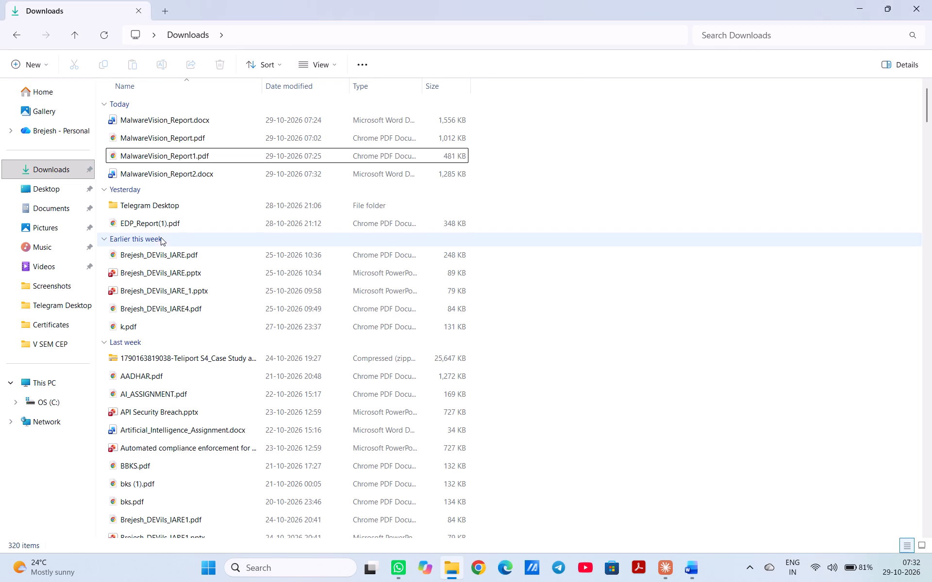
double_click(162, 171)
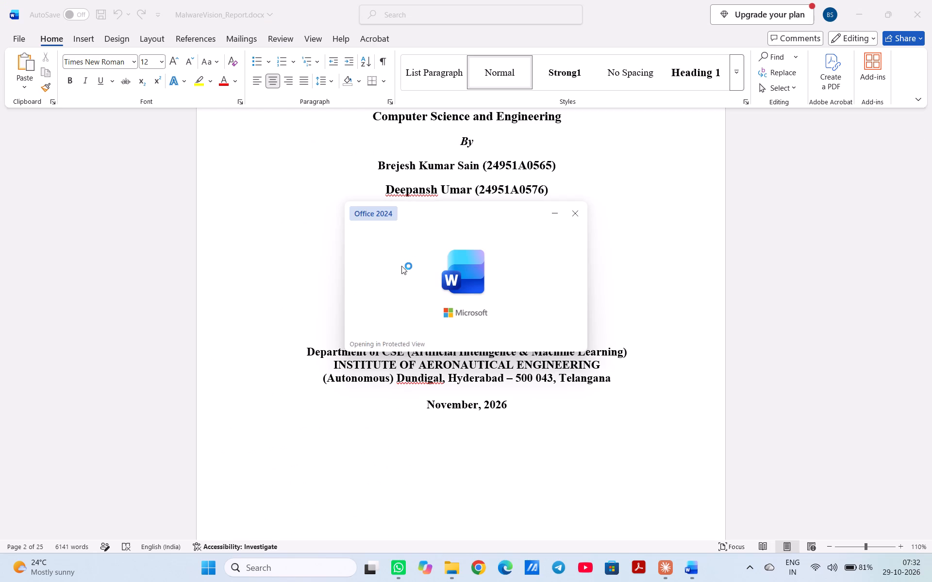
scroll(401, 266, down, 1)
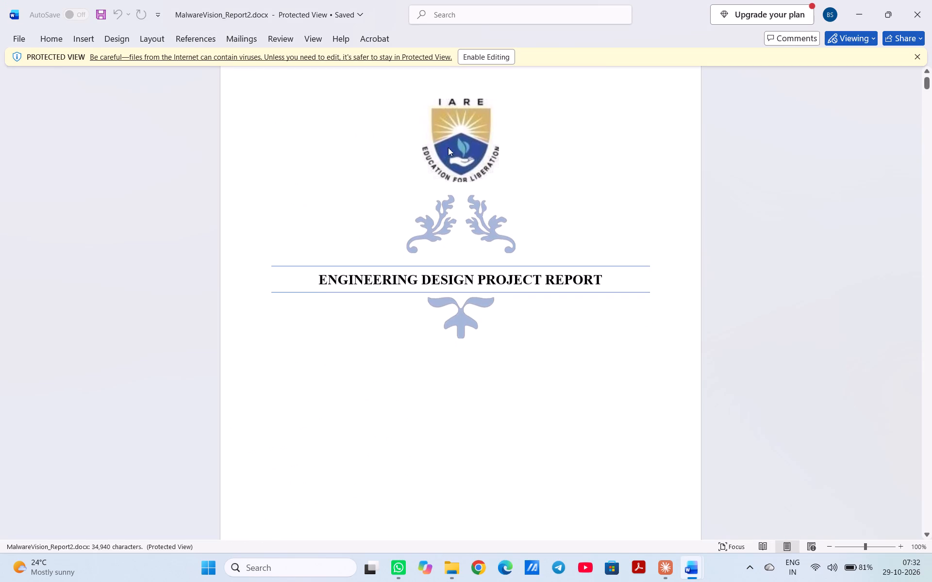
click(481, 49)
Delete the "Signature of students" heading and both signature placeholder lines from the declaration page.
scroll(466, 238, down, 1)
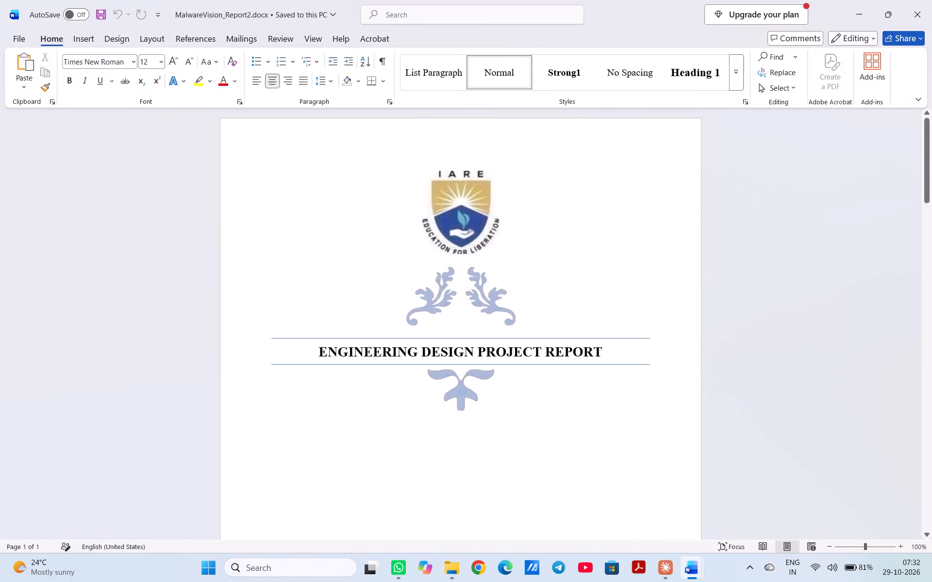
scroll(466, 238, down, 14)
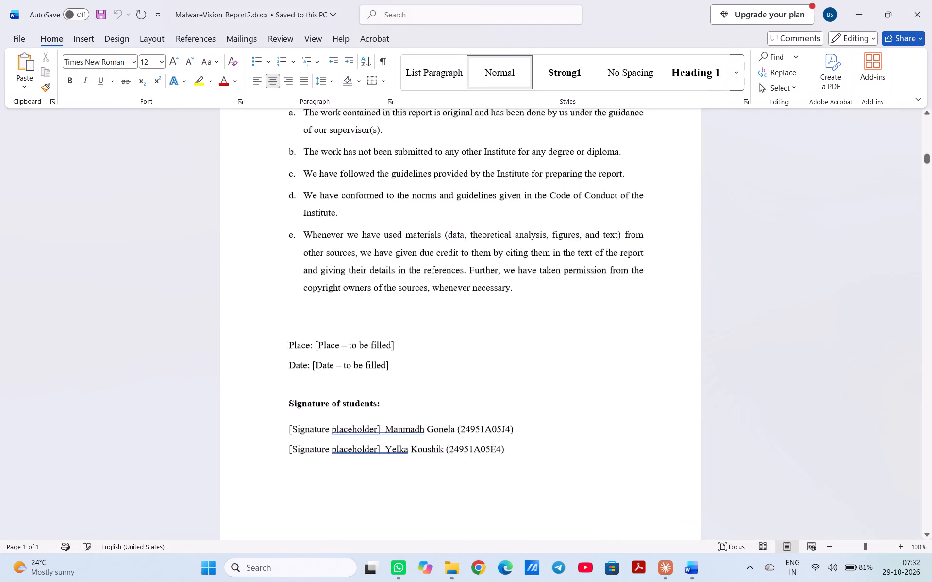
scroll(466, 238, down, 4)
scroll(466, 238, up, 1)
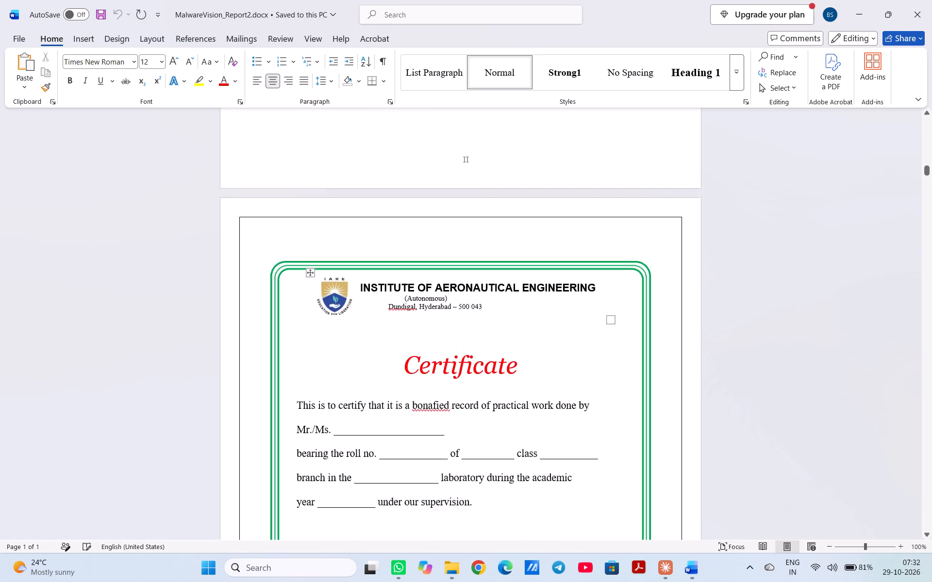
scroll(466, 238, up, 2)
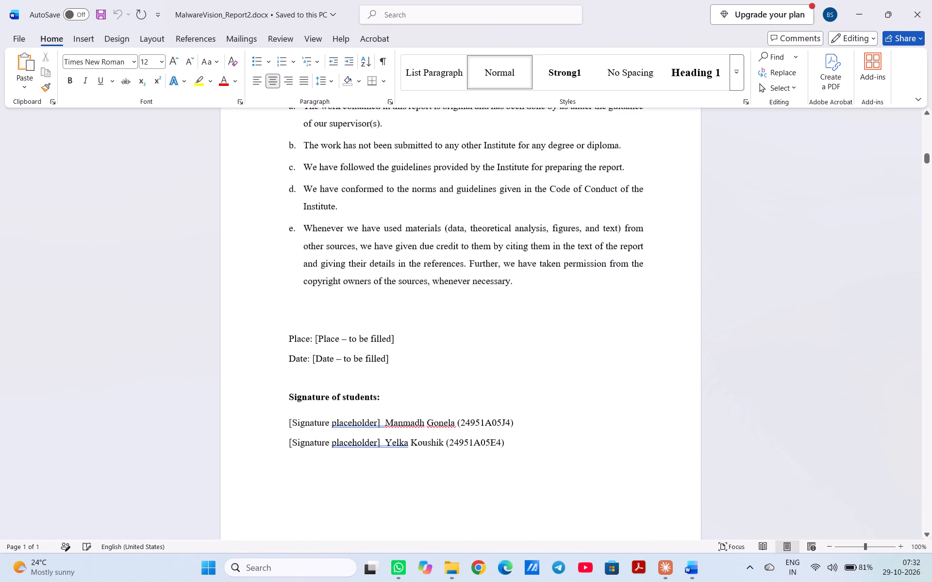
drag(513, 448, 339, 413)
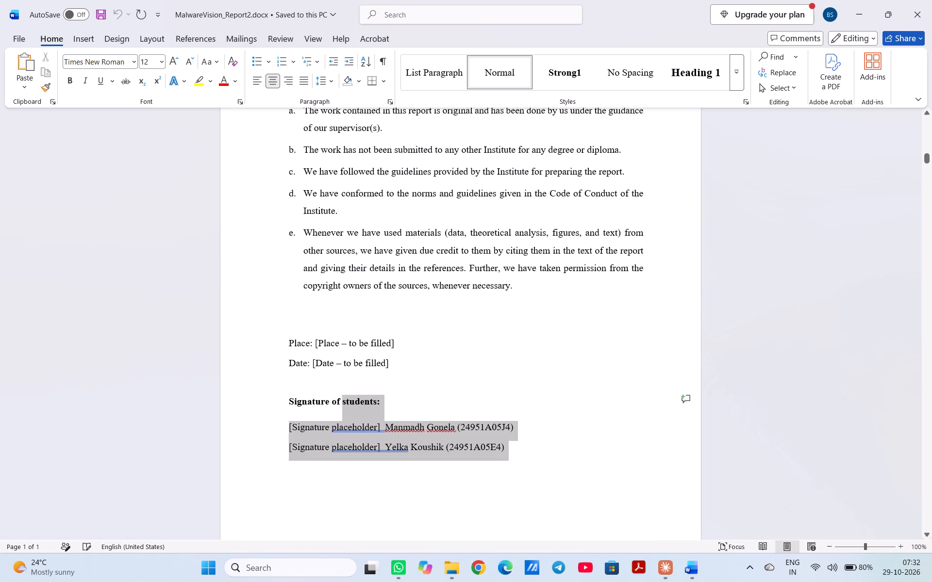
drag(339, 413, 314, 405)
key(BackSpace)
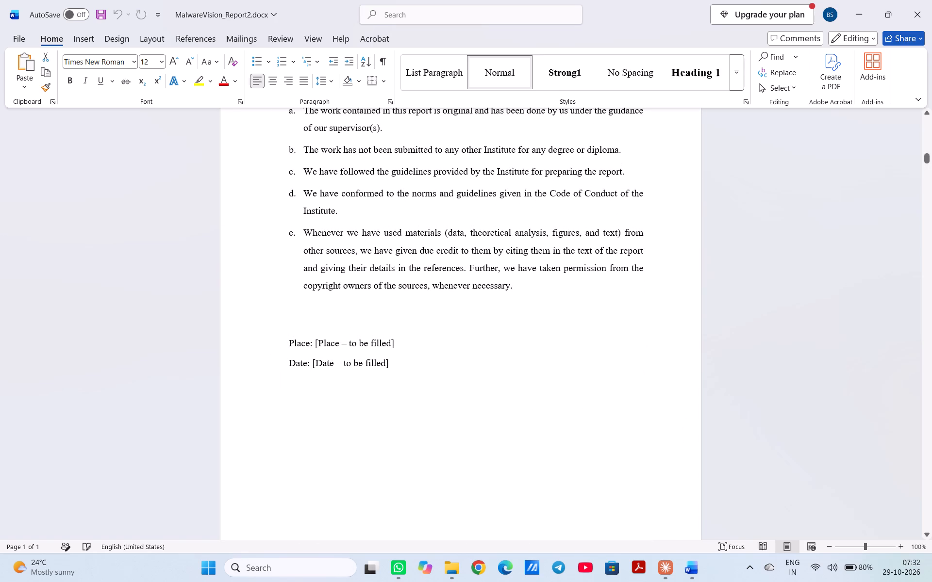
Clear the placeholder text after Date and Place on the declaration page, keeping both labels.
drag(396, 371, 318, 360)
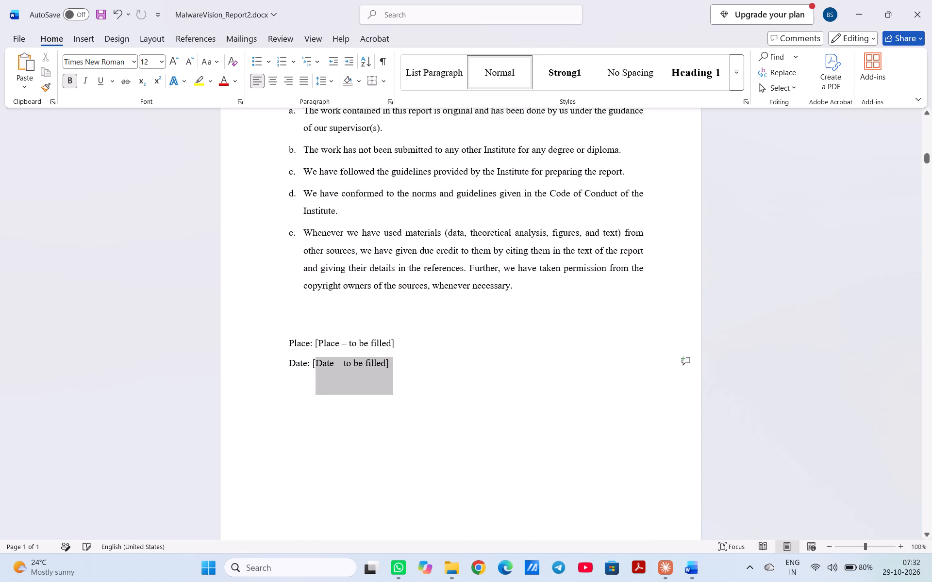
drag(318, 360, 313, 361)
key(BackSpace)
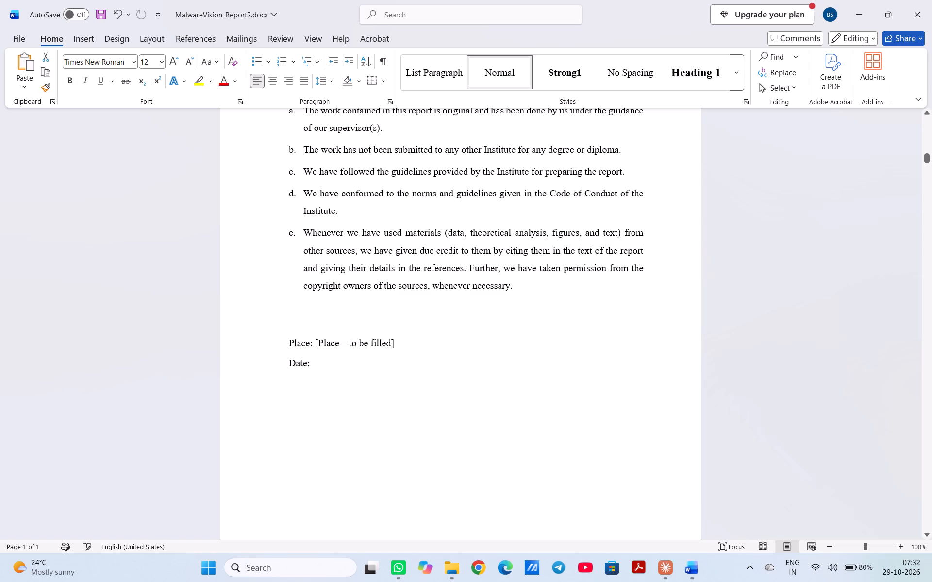
drag(398, 340, 315, 344)
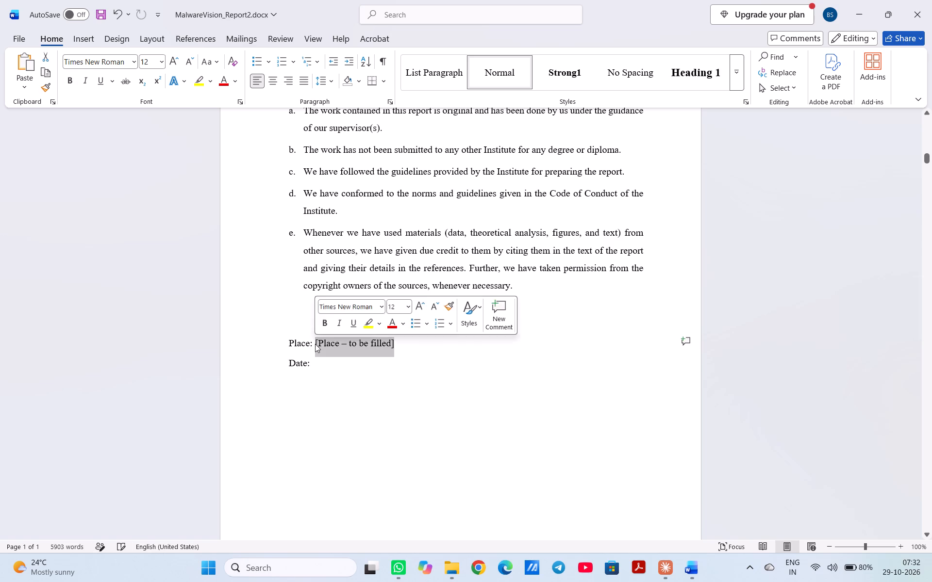
key(BackSpace)
Copy the two student name and roll-number lines from the title page of MalwareVision_Report.docx and return to MalwareVision_Report2.docx.
scroll(315, 344, up, 7)
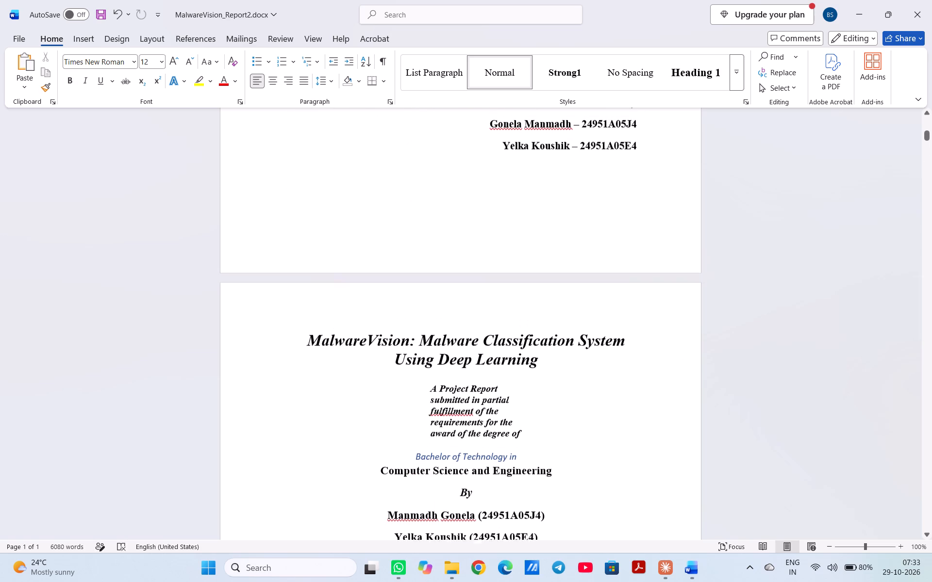
scroll(315, 344, down, 1)
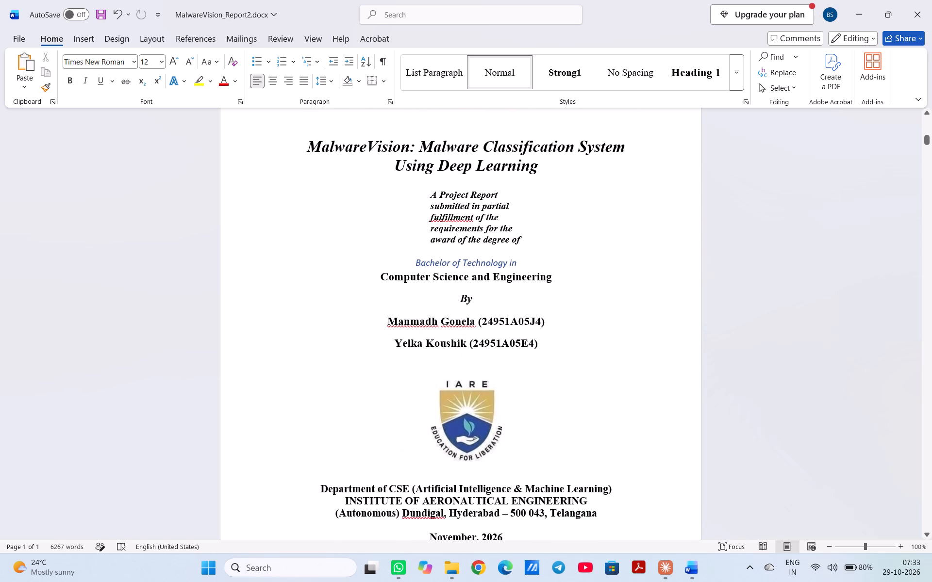
scroll(447, 345, up, 1)
key(alt+Tab)
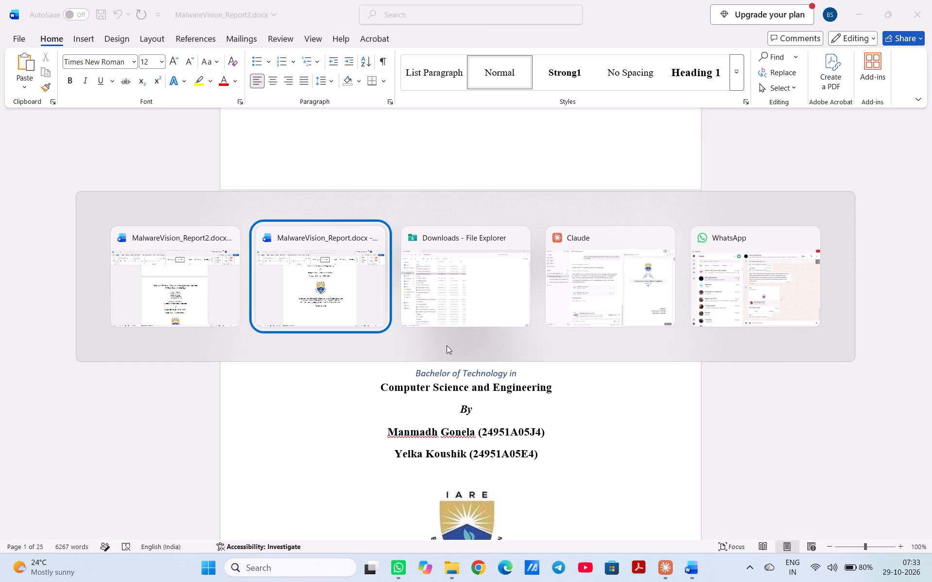
scroll(555, 334, up, 1)
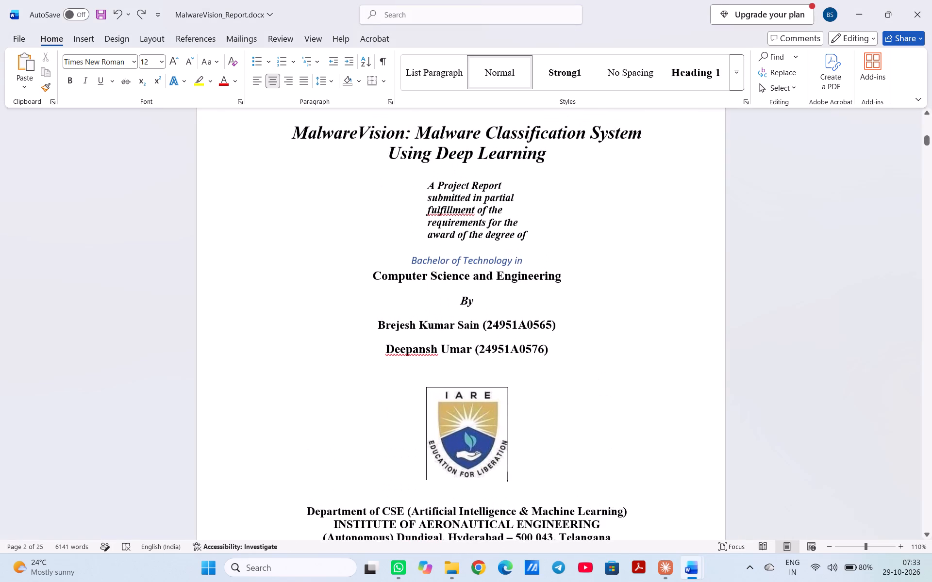
drag(552, 354, 382, 329)
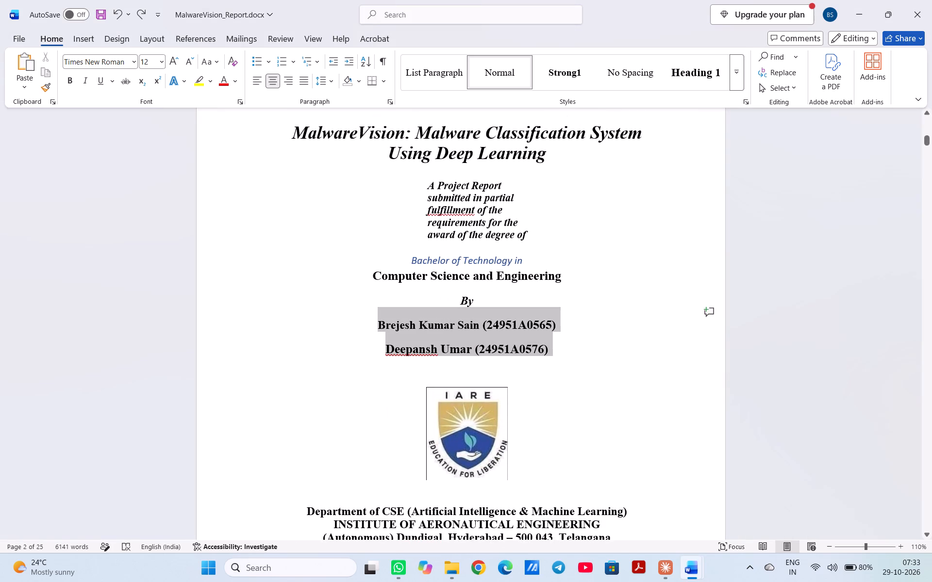
drag(382, 329, 381, 328)
key(ctrl+c)
key(alt+Tab)
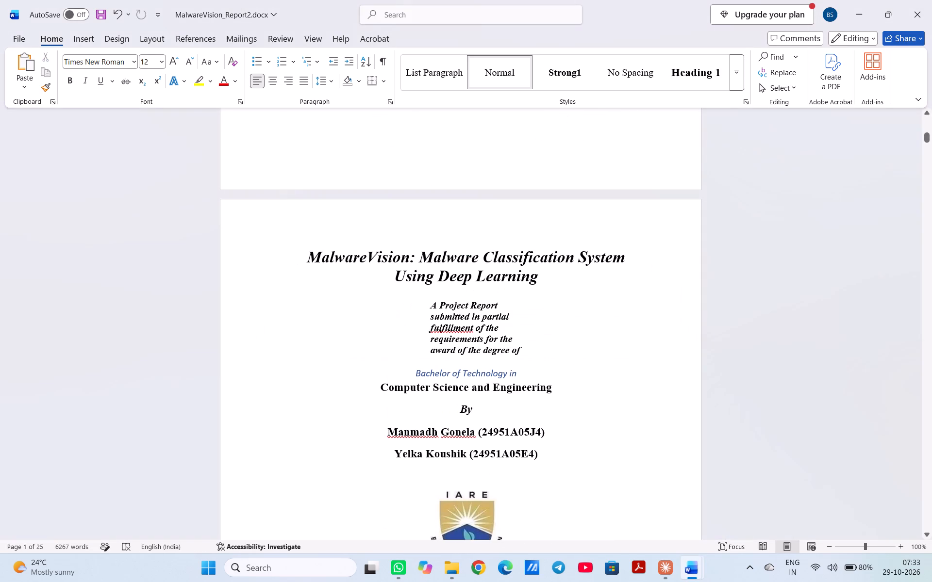
Replace the two student name and roll-number lines below "By" on the title page with the copied pair.
drag(536, 453, 408, 428)
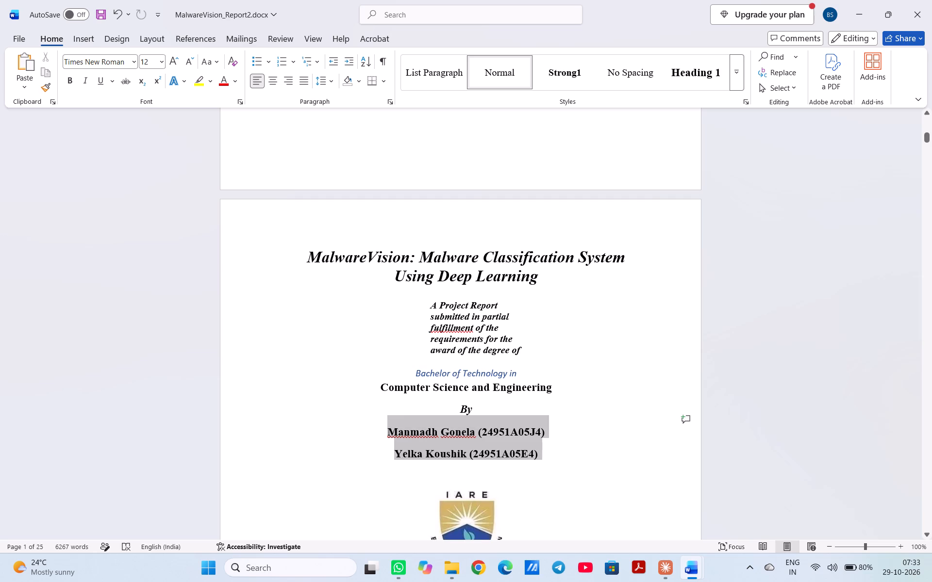
drag(408, 428, 404, 428)
key(ctrl+v)
Copy both student lines under "Submitted by" on the cover page of MalwareVision_Report.docx over the matching lines in MalwareVision_Report2.docx.
key(alt+Tab)
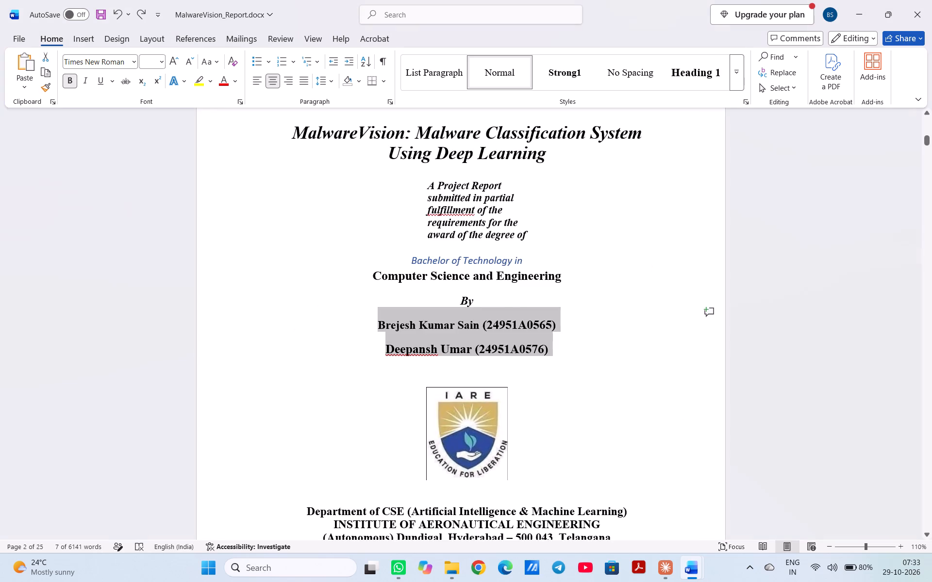
scroll(422, 397, up, 7)
scroll(471, 379, down, 2)
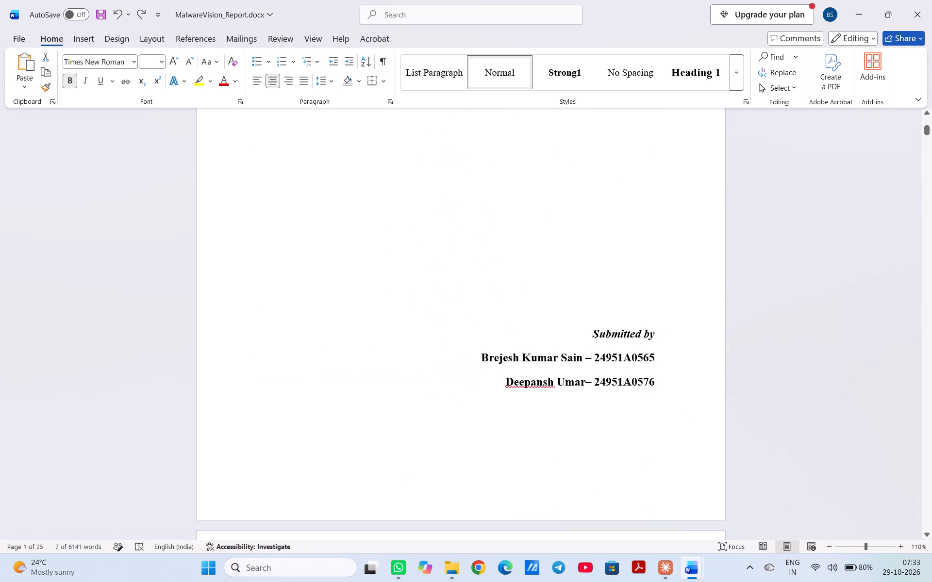
drag(660, 383, 494, 350)
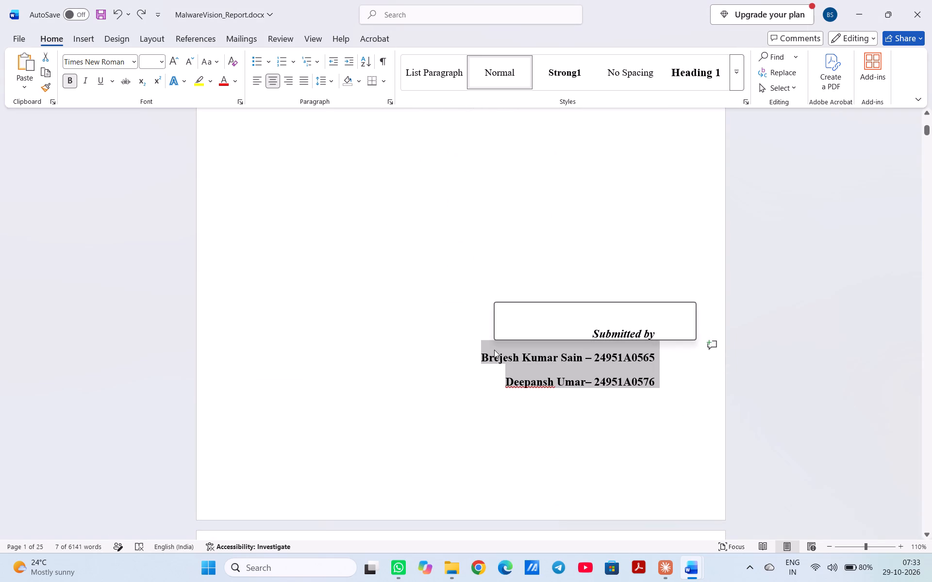
key(ctrl+c)
key(alt+Tab)
scroll(605, 292, up, 2)
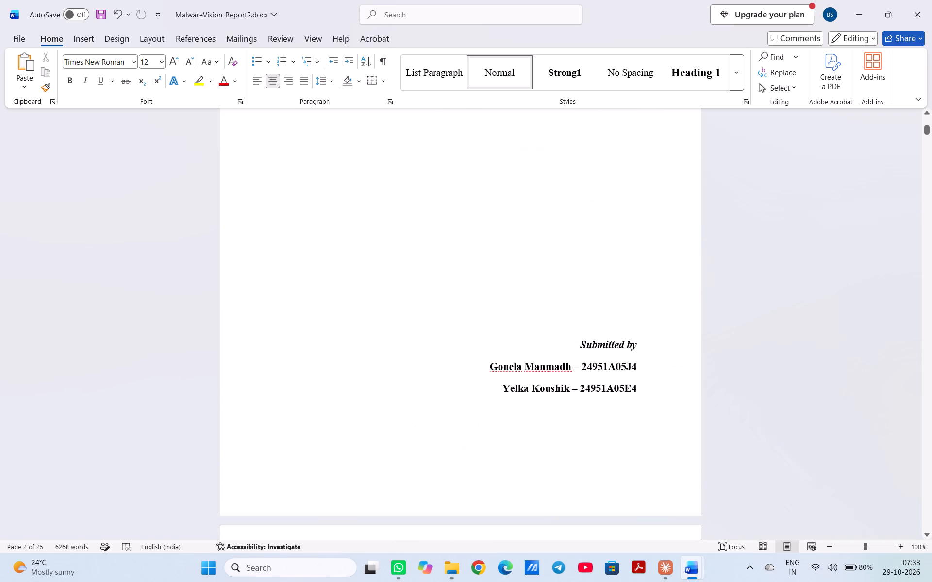
drag(647, 391, 491, 364)
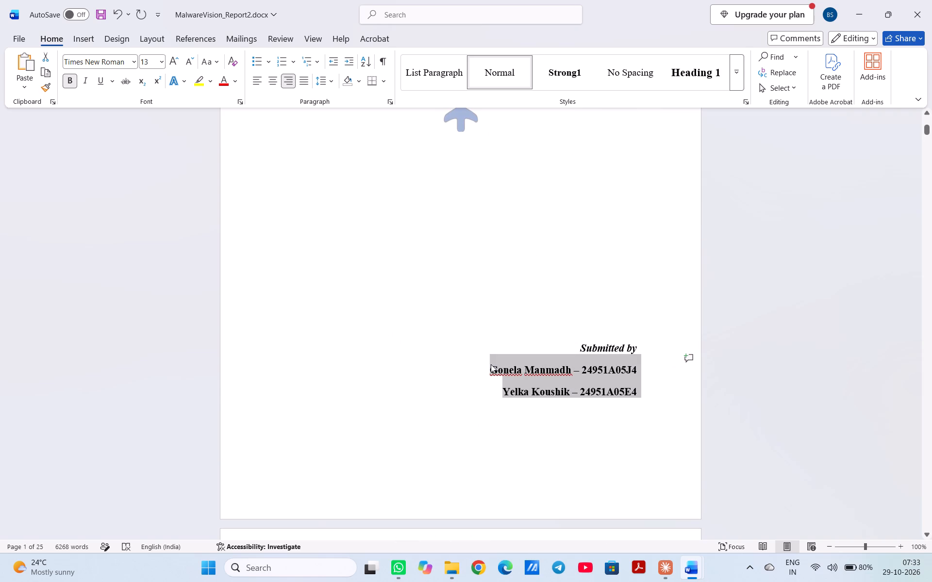
key(ctrl+v)
Clear the placeholder text after the Date and Place labels on the project approval page.
scroll(491, 364, down, 6)
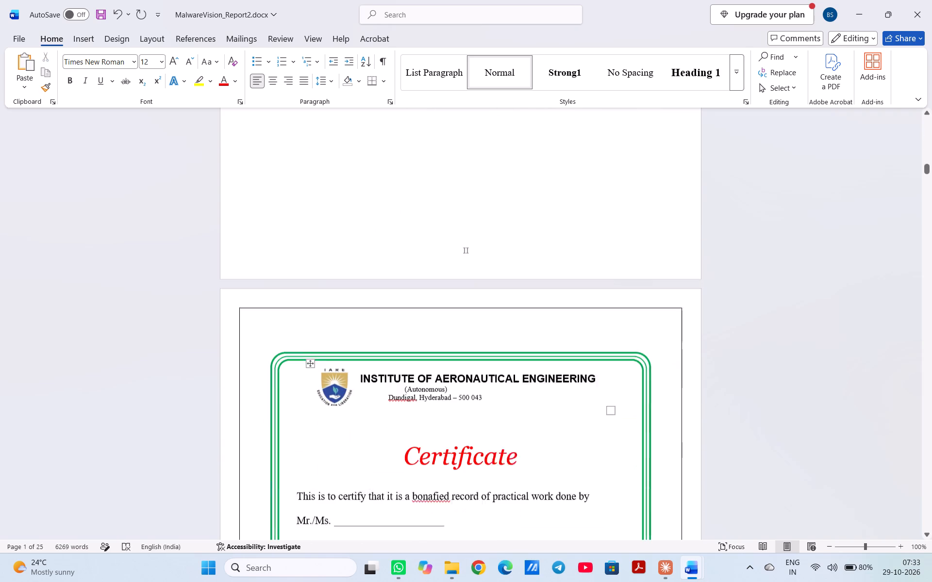
scroll(491, 364, down, 4)
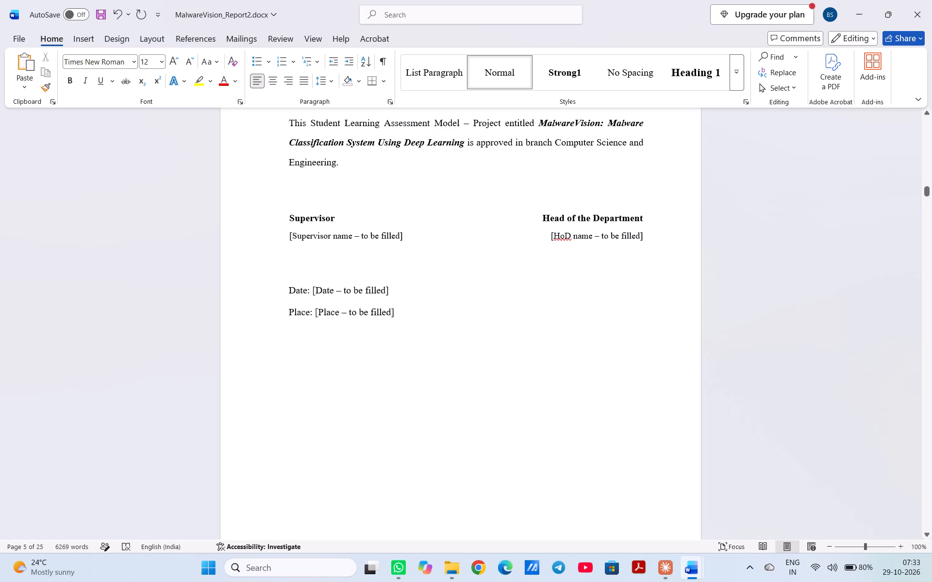
drag(405, 323, 316, 306)
click(316, 306)
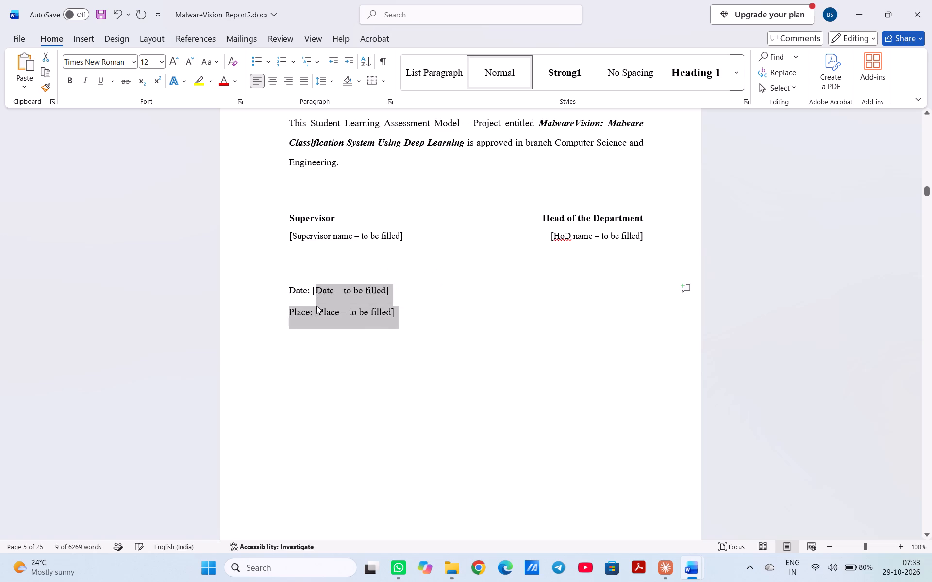
Delete the bracketed placeholder text after the Date label on the approval sheet, keeping the label.
click(392, 295)
key(BackSpace)
key(BackSpace)
key(BackSpace)
key(BackSpace)
key(BackSpace)
key(BackSpace)
key(BackSpace)
key(BackSpace)
key(BackSpace)
key(BackSpace)
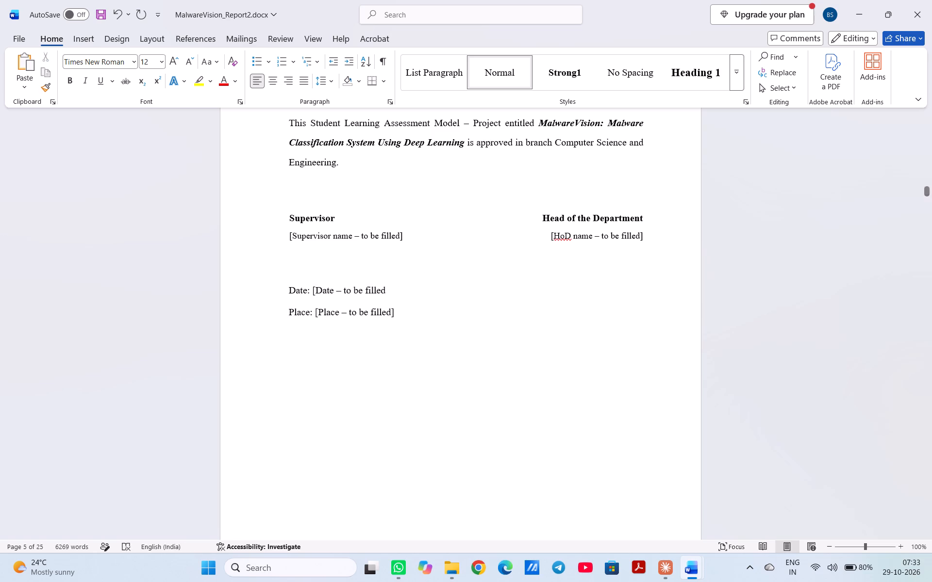
key(BackSpace)
key(BackSpace)
key(BackSpace)
key(BackSpace)
key(BackSpace)
key(BackSpace)
key(BackSpace)
key(BackSpace)
key(BackSpace)
key(BackSpace)
key(BackSpace)
Delete the bracketed placeholder text after the Place label on the approval sheet, keeping the label.
click(402, 308)
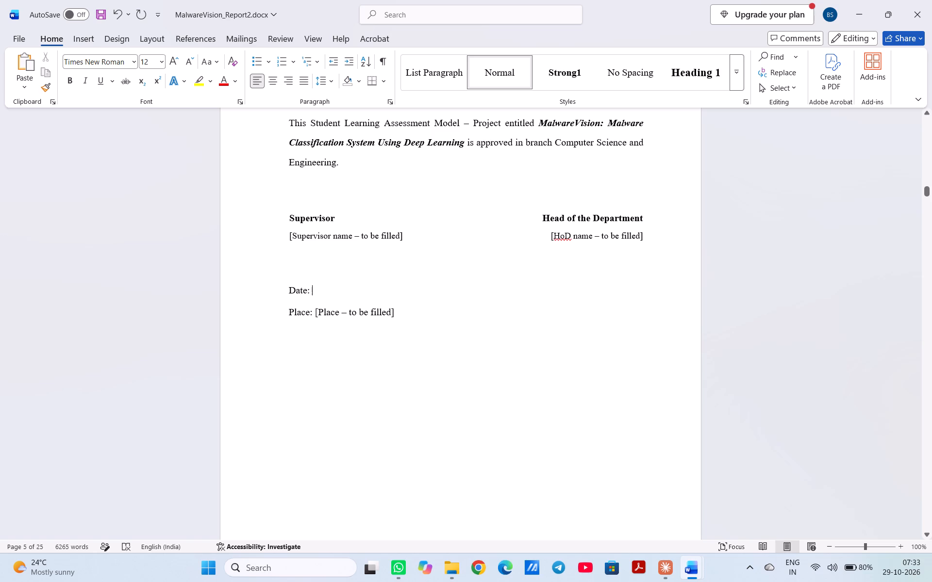
key(shift+BackSpace)
key(shift+BackSpace)
key(space)
key(BackSpace)
key(BackSpace)
key(BackSpace)
key(BackSpace)
key(BackSpace)
key(BackSpace)
key(BackSpace)
key(BackSpace)
key(BackSpace)
key(BackSpace)
key(BackSpace)
key(BackSpace)
key(BackSpace)
key(BackSpace)
key(BackSpace)
key(BackSpace)
key(BackSpace)
key(BackSpace)
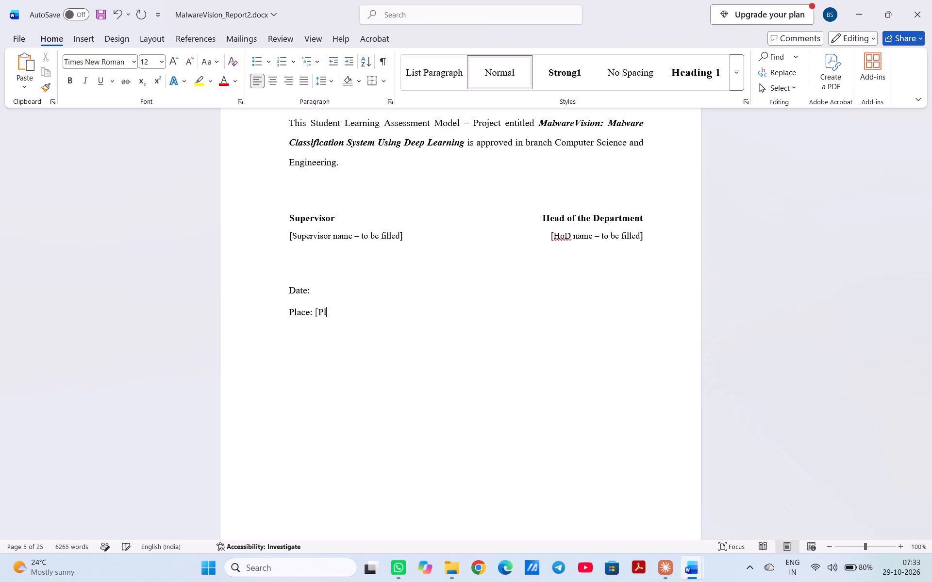
key(BackSpace)
key(BackSpace)
key(BackSpace)
Delete the whole HoD name placeholder, including its brackets, beneath the Head of the Department heading on the approval sheet.
drag(644, 236, 595, 239)
click(595, 239)
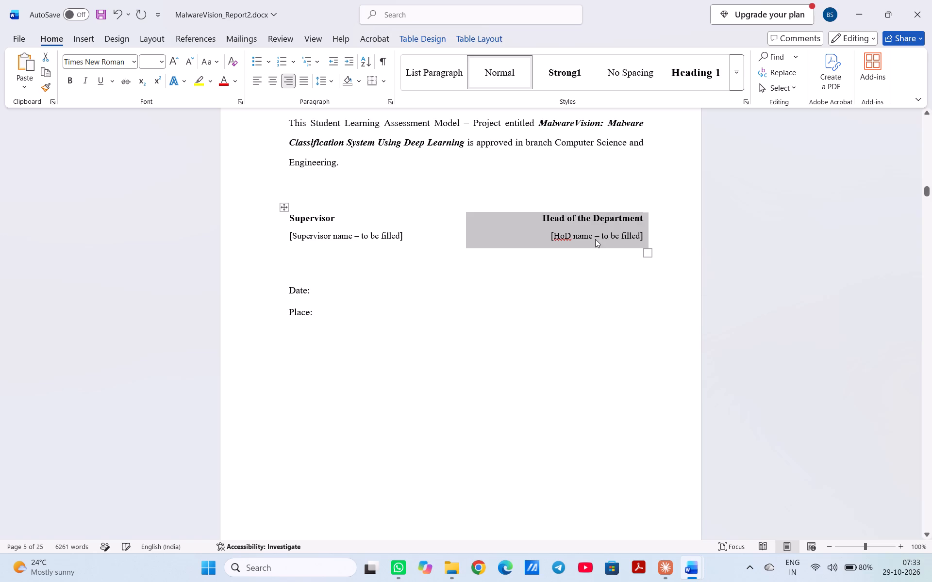
key(space)
key(BackSpace)
key(BackSpace)
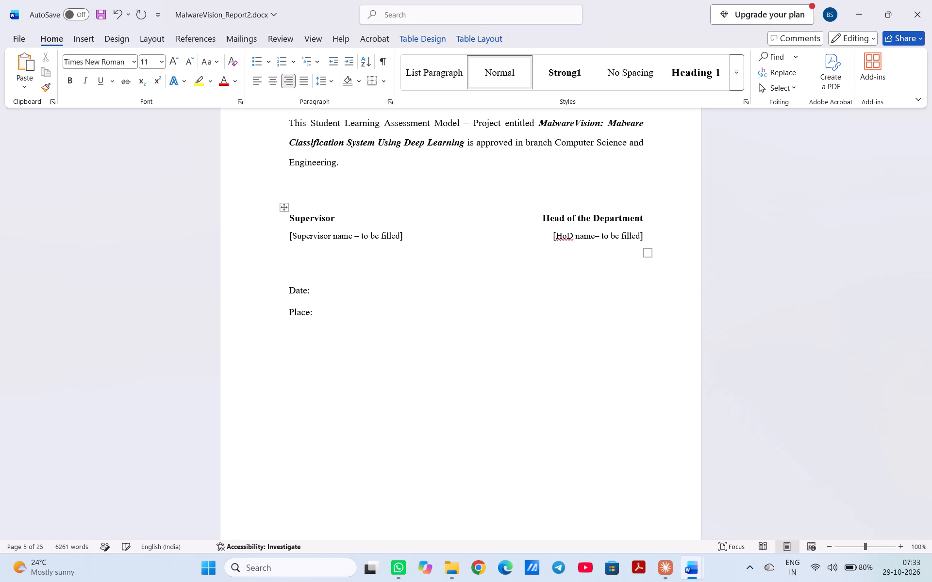
key(BackSpace)
key(BackSpace)
key(BackSpace)
key(BackSpace)
key(BackSpace)
key(BackSpace)
key(BackSpace)
key(BackSpace)
drag(652, 242, 611, 237)
click(611, 237)
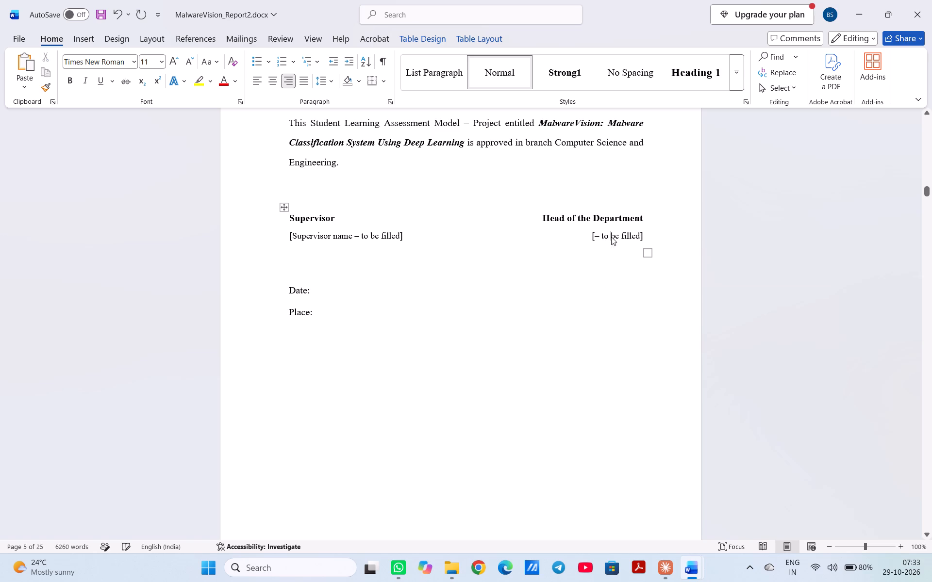
click(642, 234)
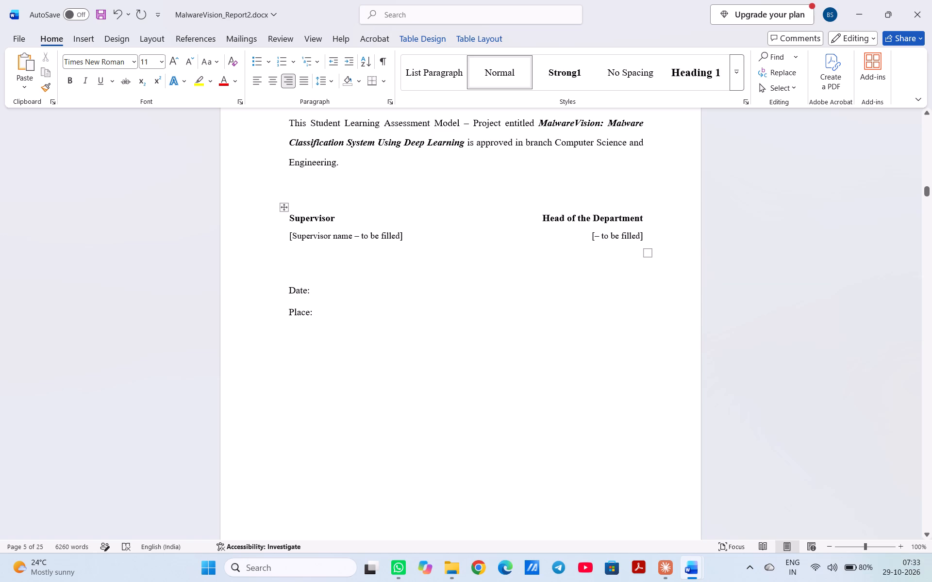
click(647, 235)
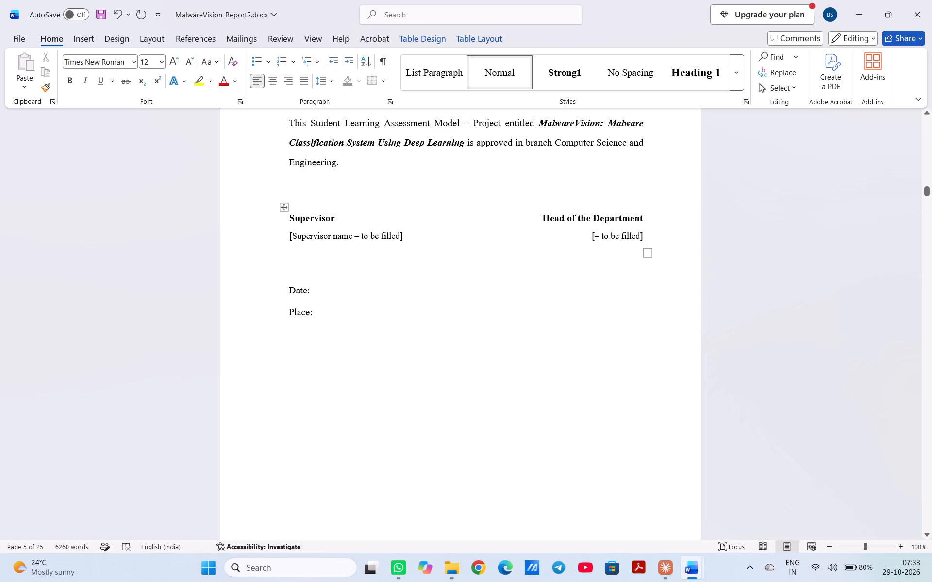
click(647, 235)
click(645, 240)
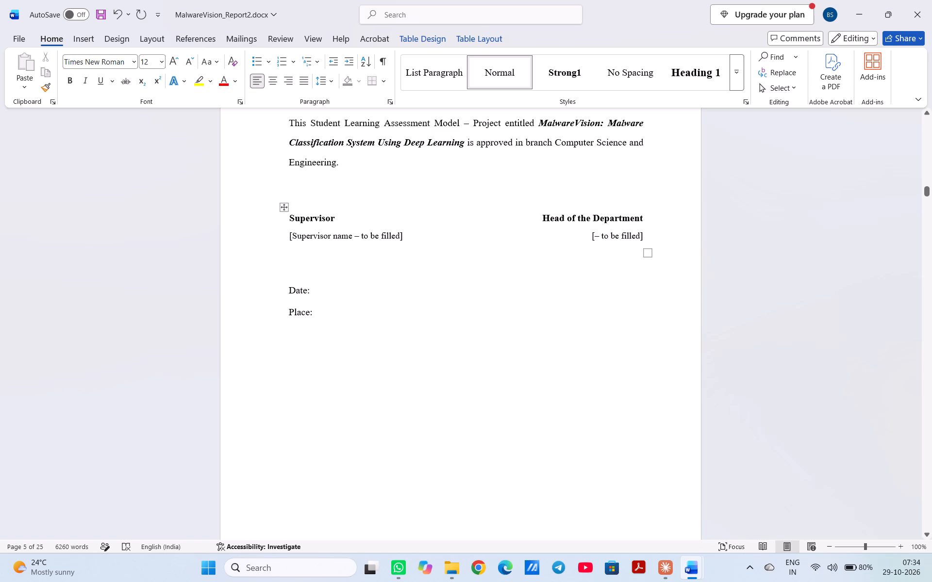
click(637, 239)
key(BackSpace)
key(BackSpace)
key(BackSpace)
key(BackSpace)
key(BackSpace)
key(BackSpace)
key(BackSpace)
key(BackSpace)
key(BackSpace)
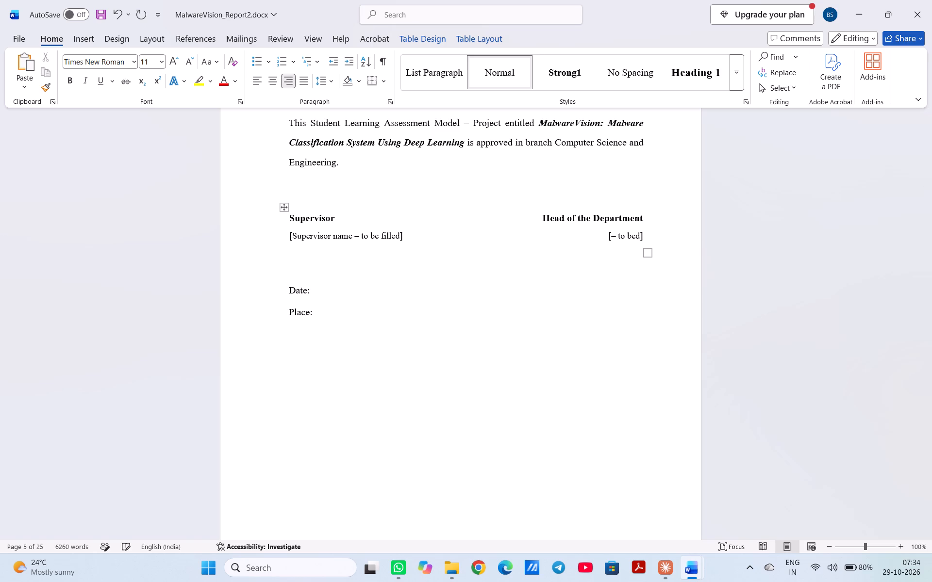
key(BackSpace)
key(BackSpace)
key(BackSpace)
key(BackSpace)
key(BackSpace)
key(Right)
key(Right)
key(BackSpace)
key(BackSpace)
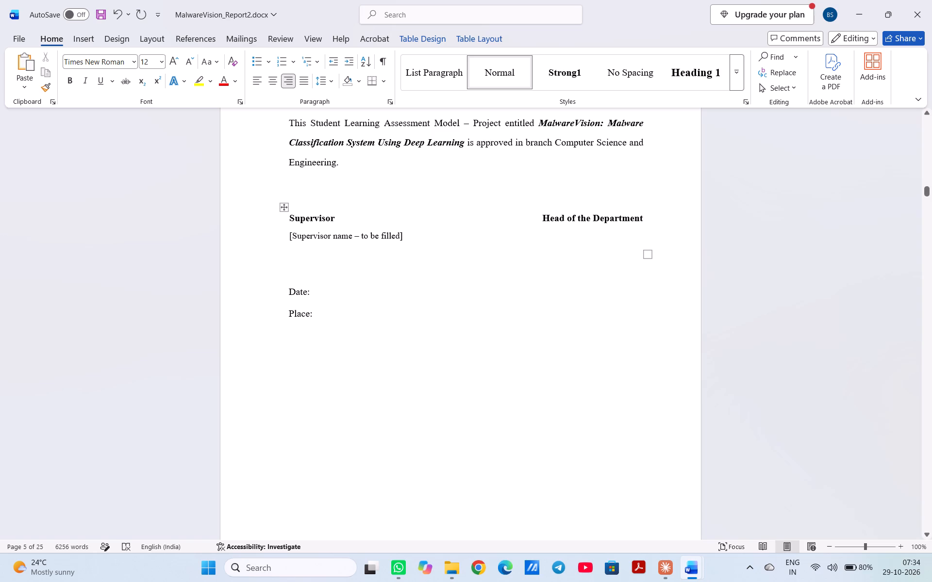
Delete the supervisor name placeholder beneath the Supervisor heading on the approval sheet.
drag(406, 235, 312, 244)
key(BackSpace)
key(BackSpace)
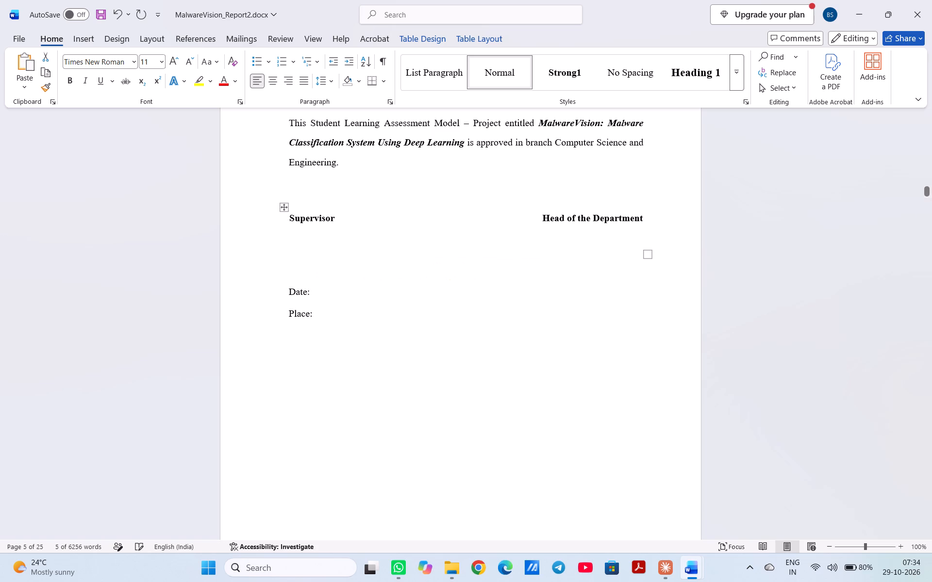
Set the page number of the References entry in the Contents table to 17.
scroll(312, 244, down, 4)
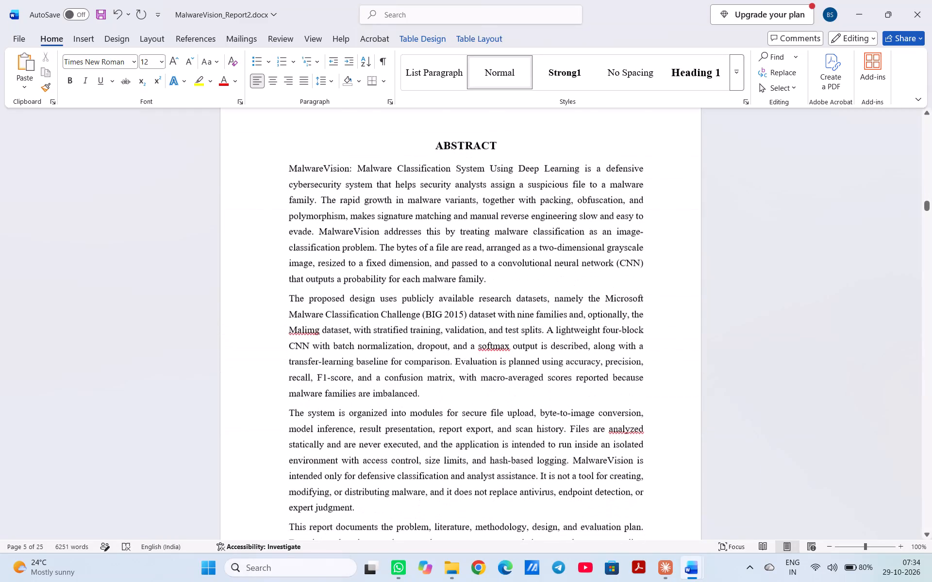
scroll(312, 244, down, 4)
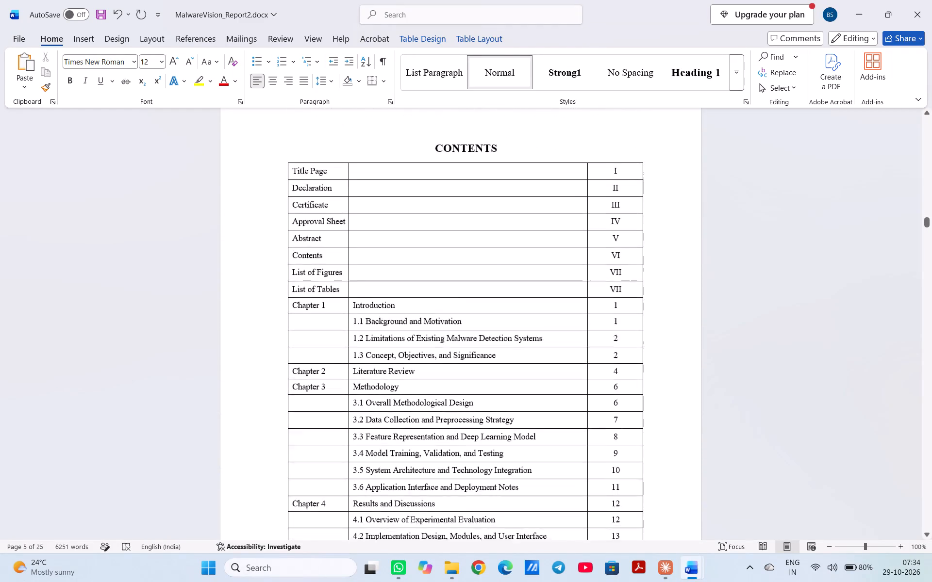
scroll(312, 244, down, 2)
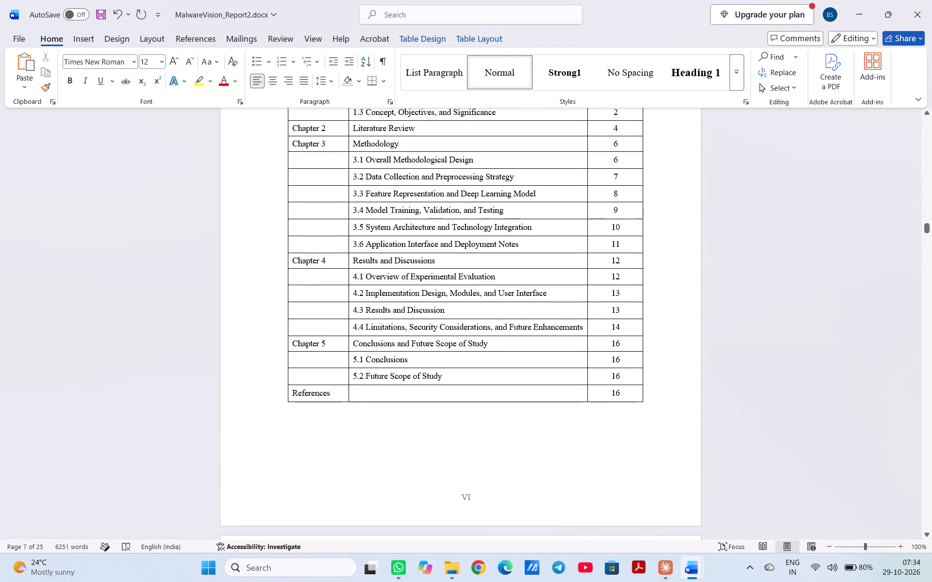
click(622, 395)
key(BackSpace)
key(7)
Delete reference entries [16] to [20] from the end of the References list.
scroll(622, 395, down, 3)
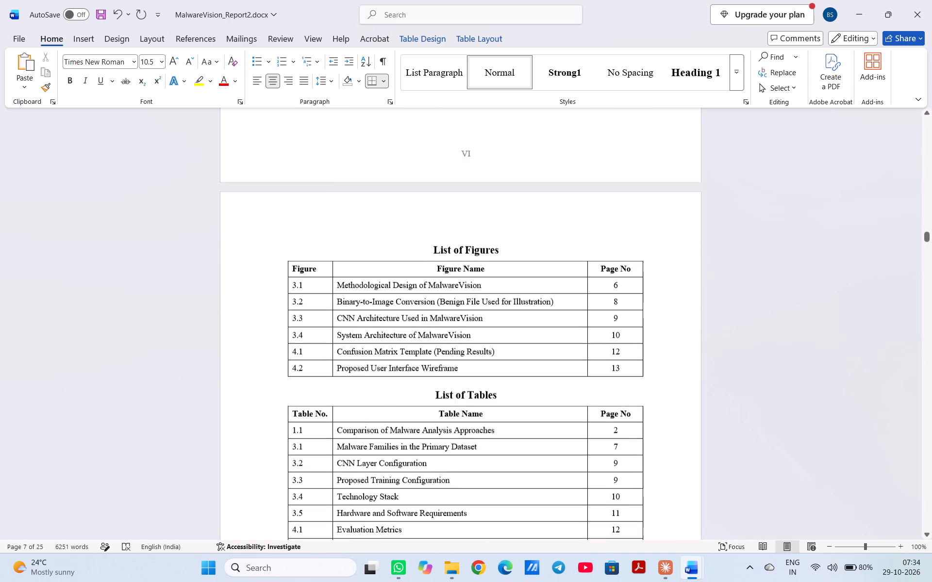
scroll(622, 395, down, 17)
scroll(622, 395, down, 12)
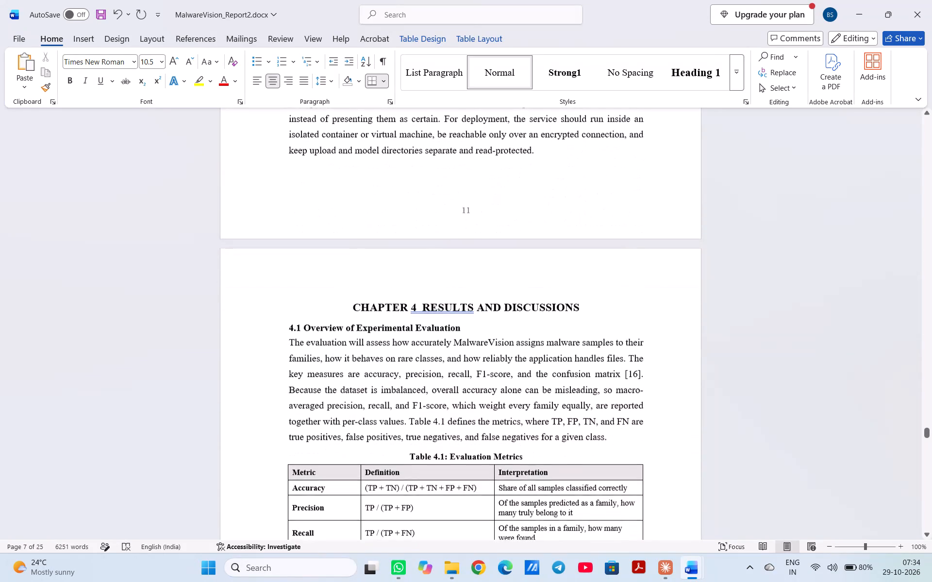
scroll(374, 432, down, 11)
scroll(374, 432, down, 18)
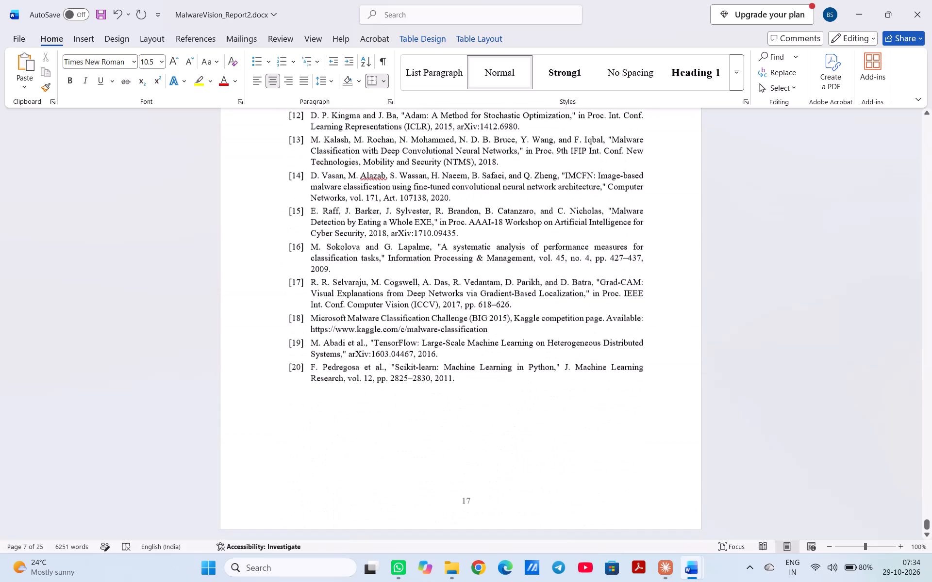
scroll(374, 432, up, 3)
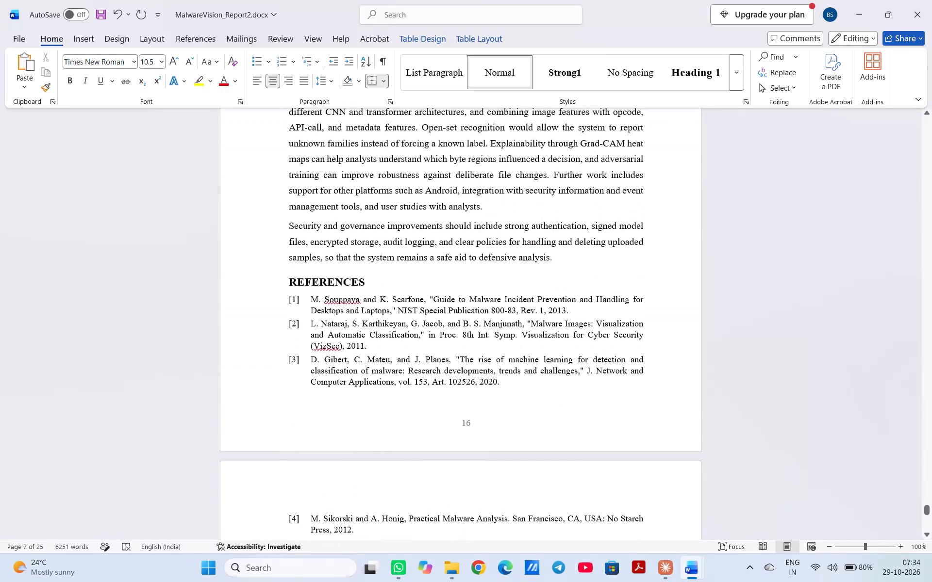
scroll(390, 364, down, 6)
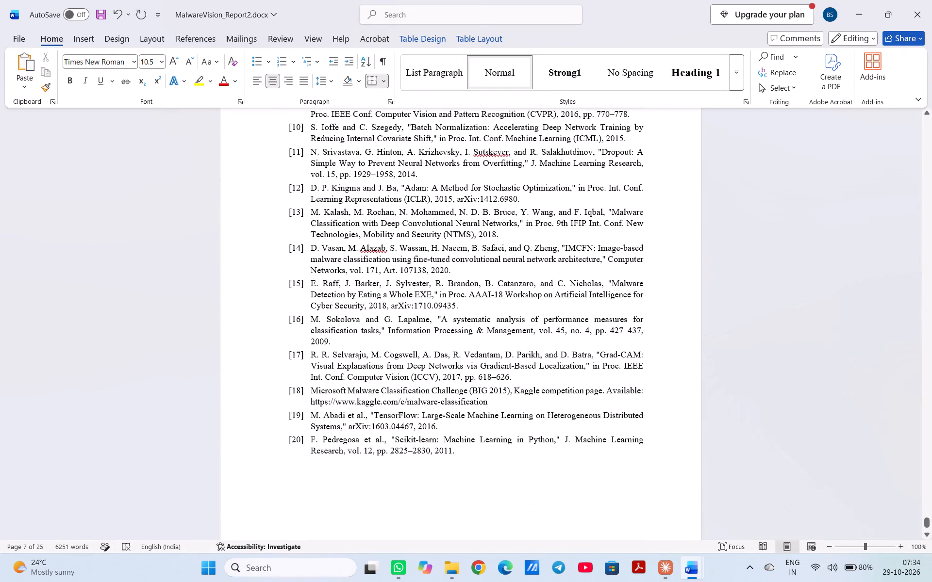
drag(282, 322, 456, 451)
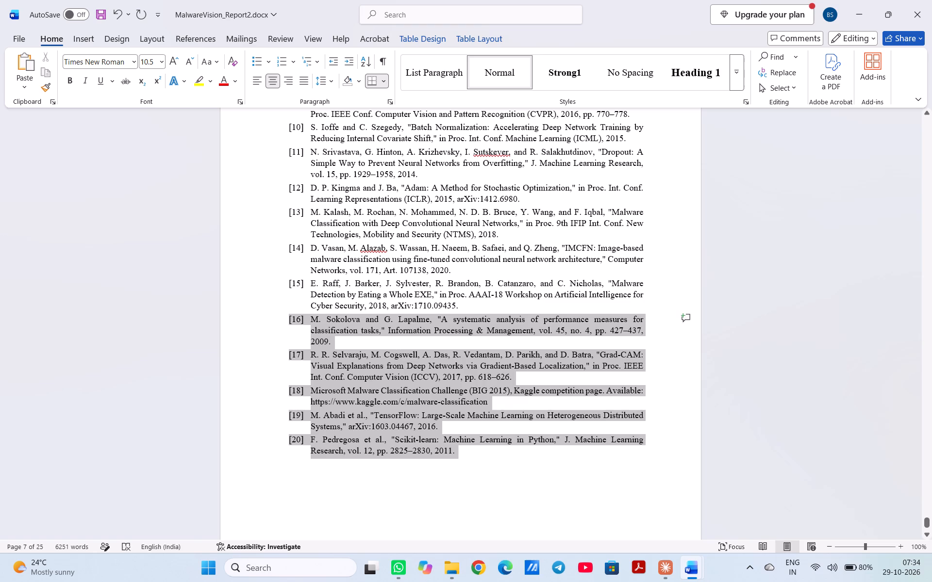
drag(456, 451, 456, 451)
key(BackSpace)
Insert seven blank lines after the last Future Scope paragraph to push the REFERENCES heading onto page 17.
scroll(456, 451, up, 3)
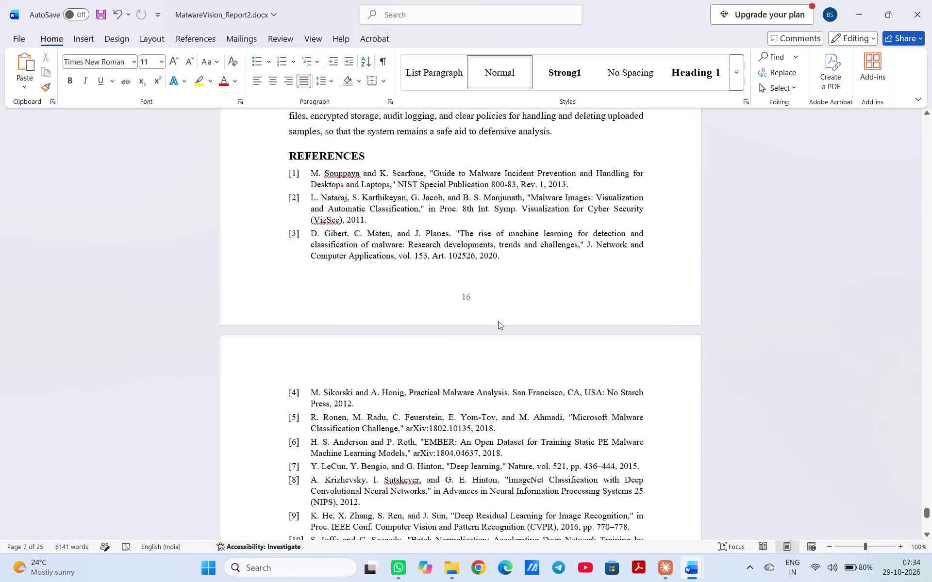
click(513, 255)
scroll(464, 214, up, 1)
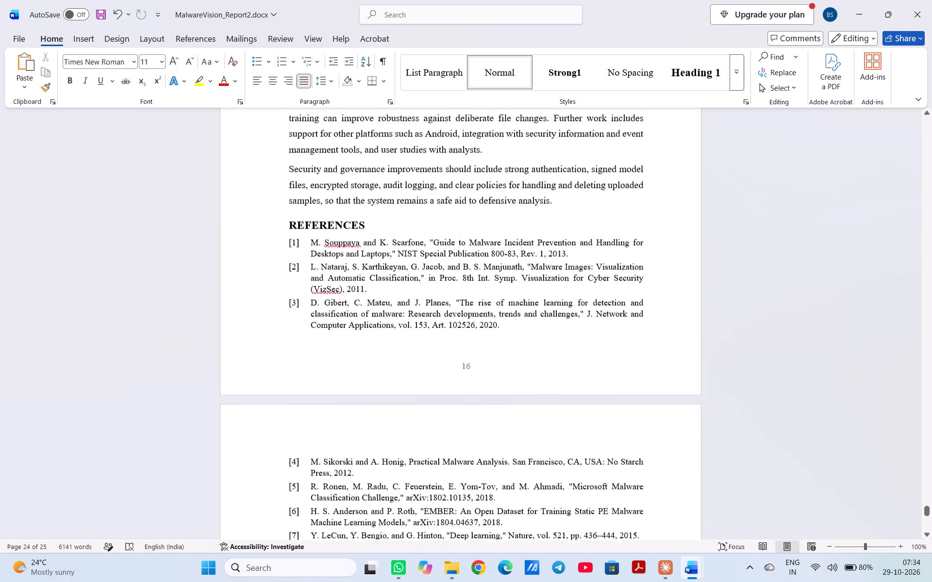
click(556, 207)
key(Return)
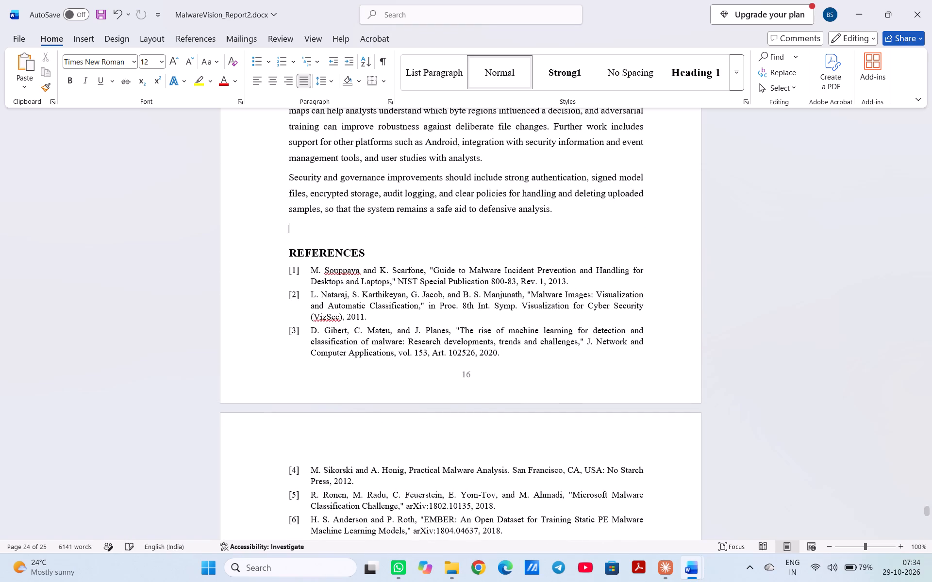
key(Return)
key(Return)
key(Return)
key(Return)
key(Return)
key(Return)
Change the department line below the logo on the inner title page to "Department of Computer Science and Engineering(CSE)".
scroll(556, 207, down, 1)
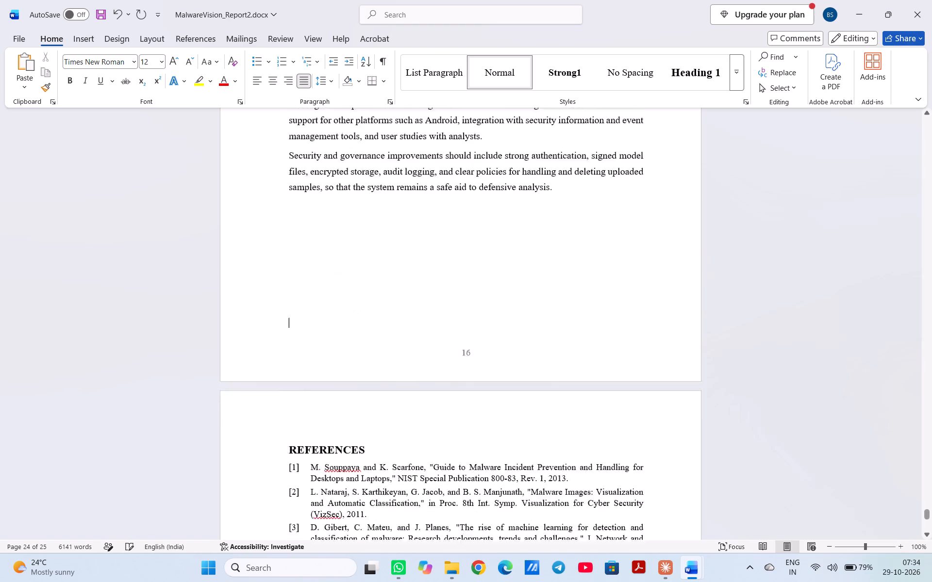
scroll(556, 207, down, 4)
scroll(556, 207, right, 1)
scroll(556, 207, up, 4)
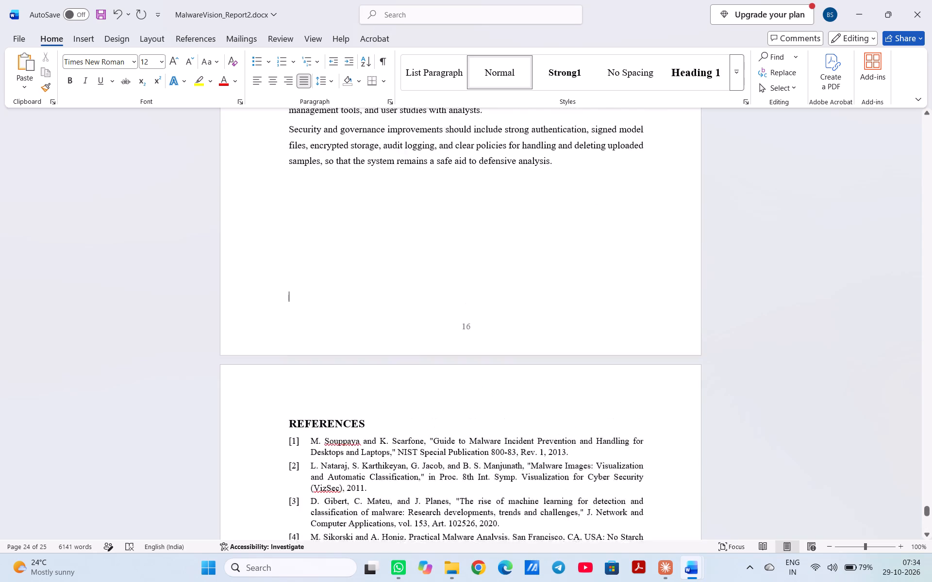
scroll(556, 207, up, 20)
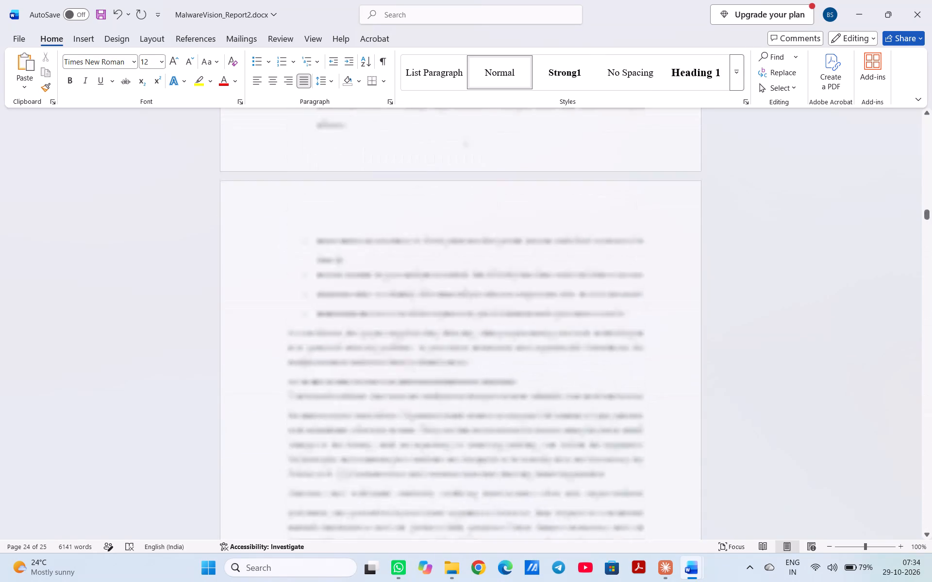
scroll(556, 207, down, 2)
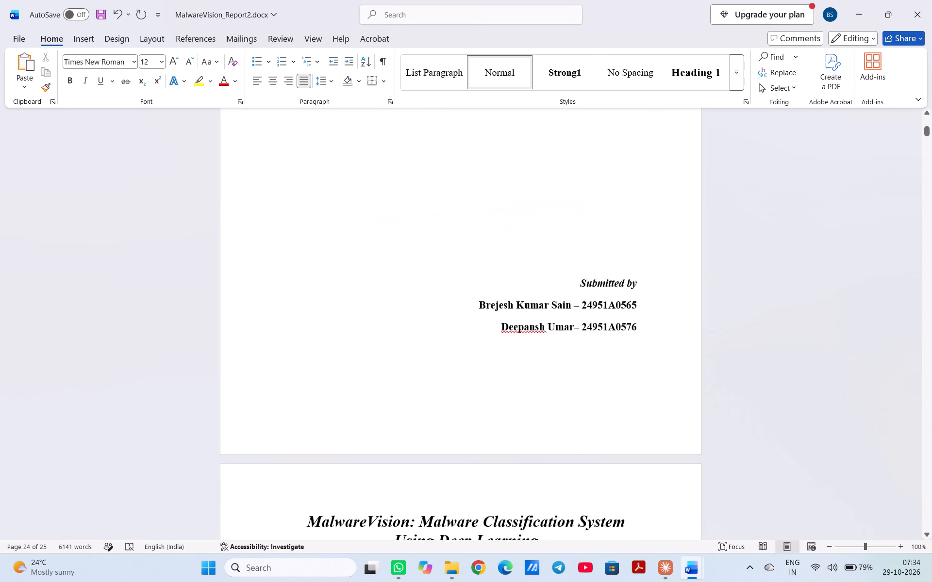
scroll(556, 207, down, 2)
scroll(556, 207, up, 1)
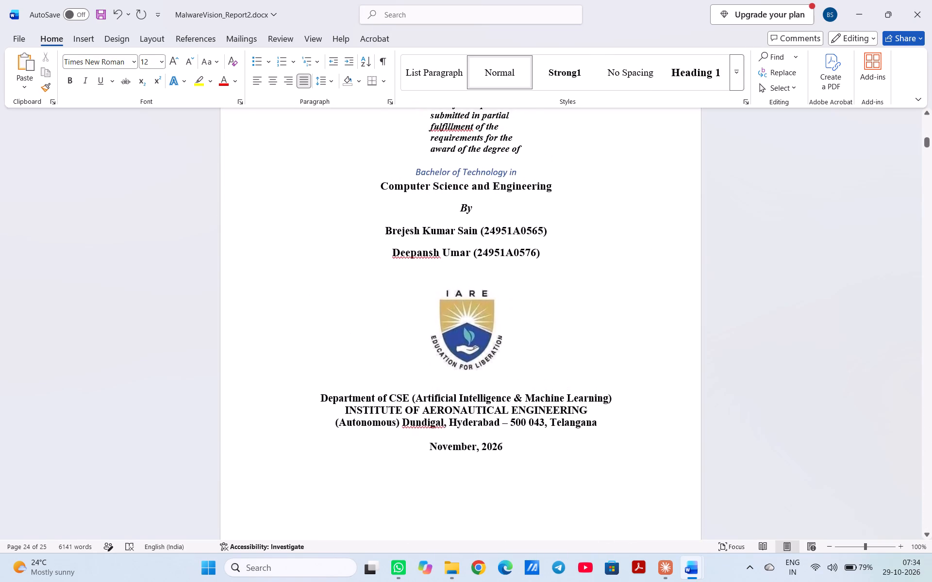
scroll(556, 207, up, 1)
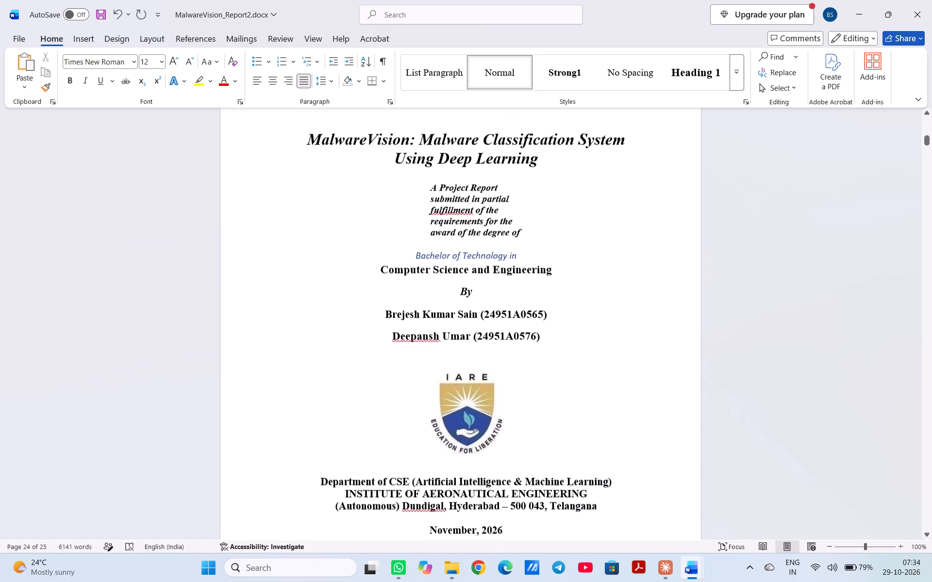
scroll(556, 207, up, 1)
scroll(556, 207, down, 2)
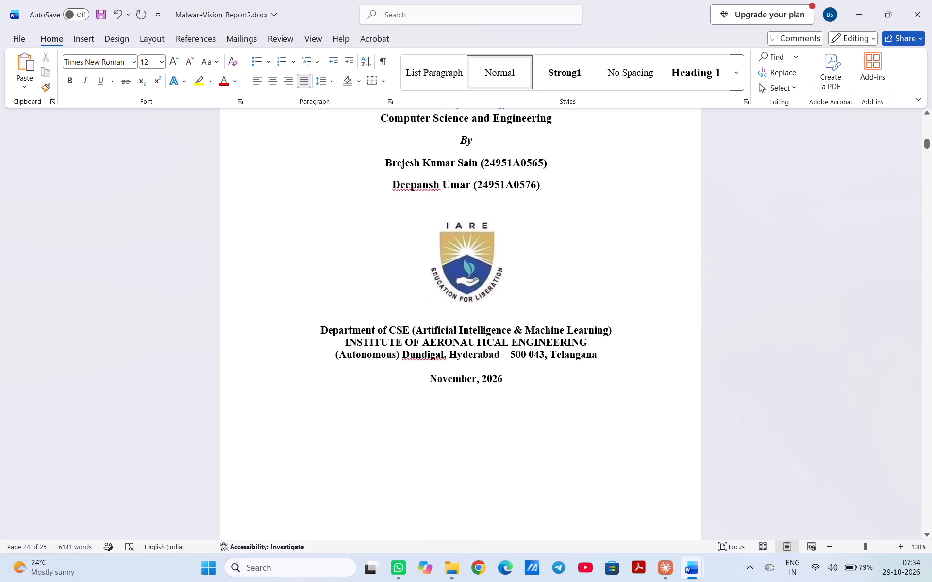
drag(616, 331, 436, 309)
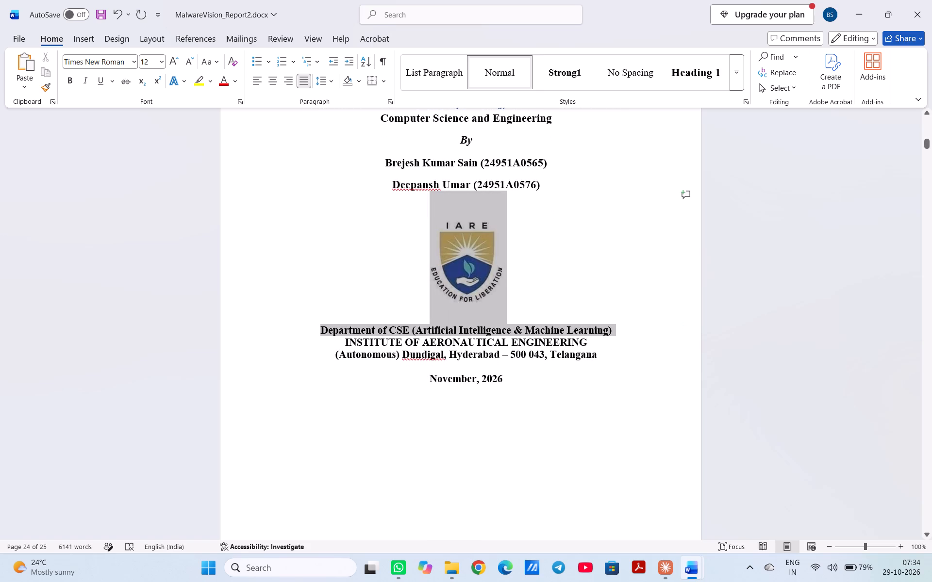
drag(436, 309, 423, 326)
click(423, 326)
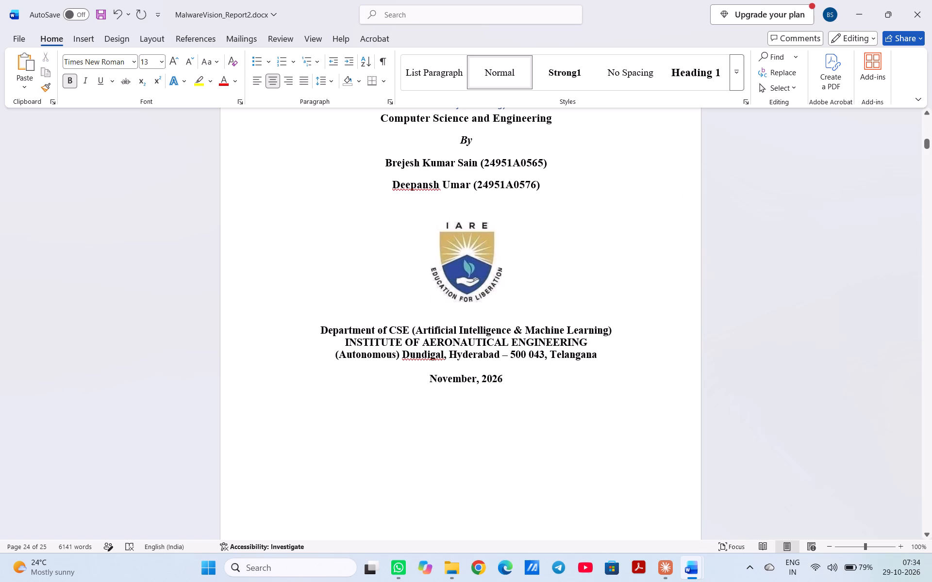
drag(611, 331, 431, 335)
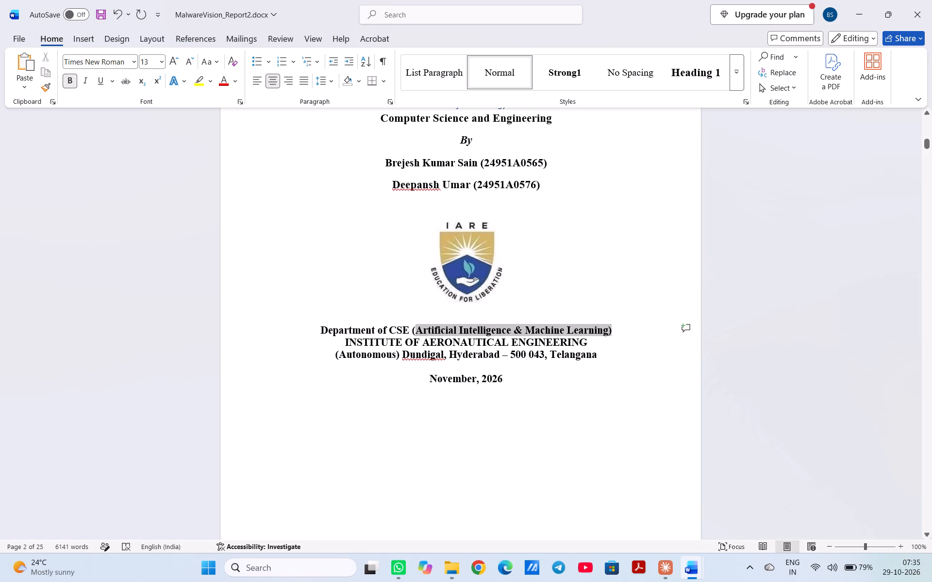
drag(431, 335, 428, 335)
key(BackSpace)
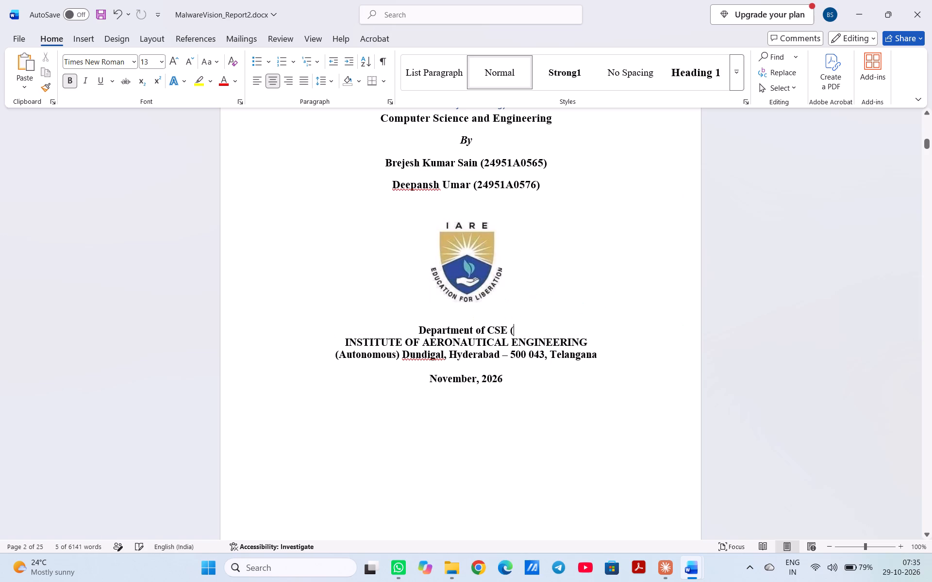
key(BackSpace)
key(BackSpace)
key(BackSpace)
key(BackSpace)
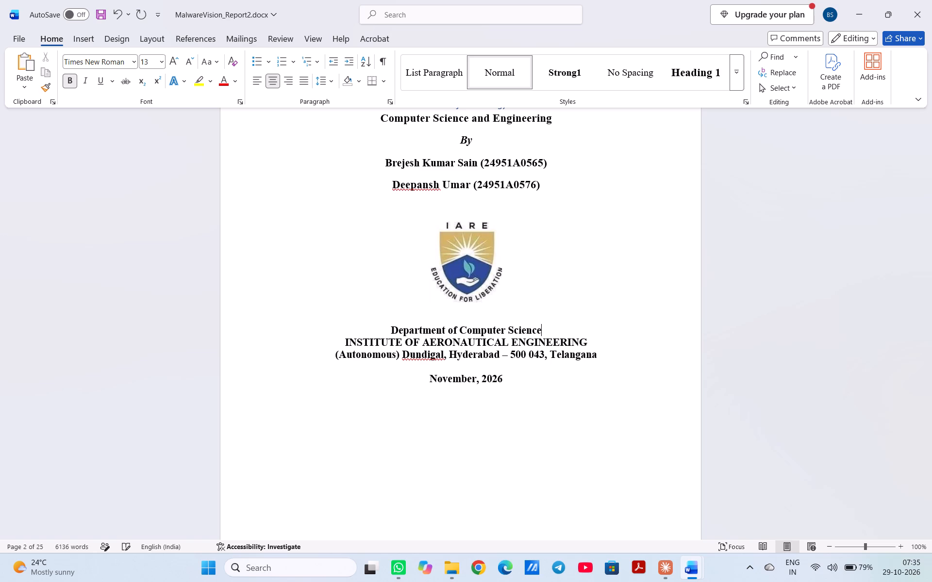
text(ngineering)
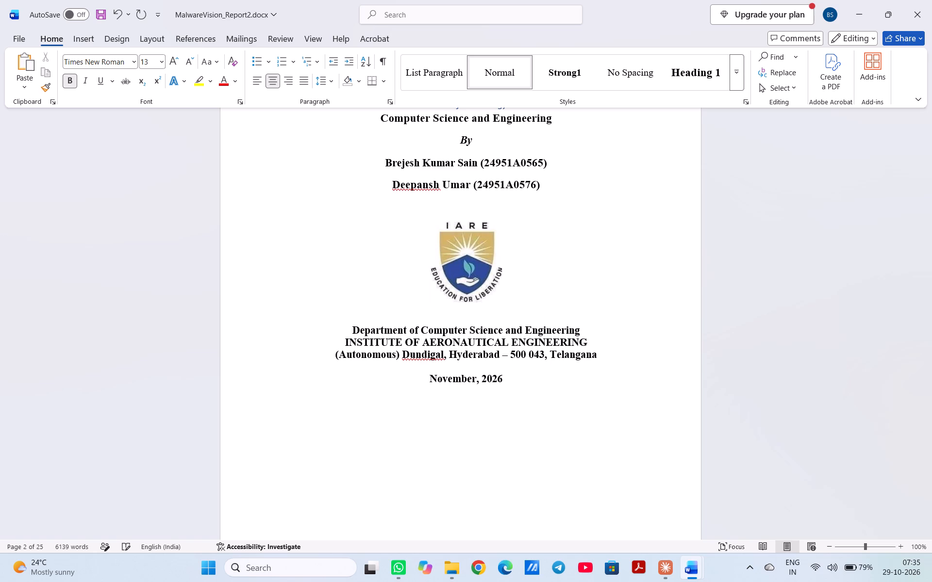
key(shift+parenleft)
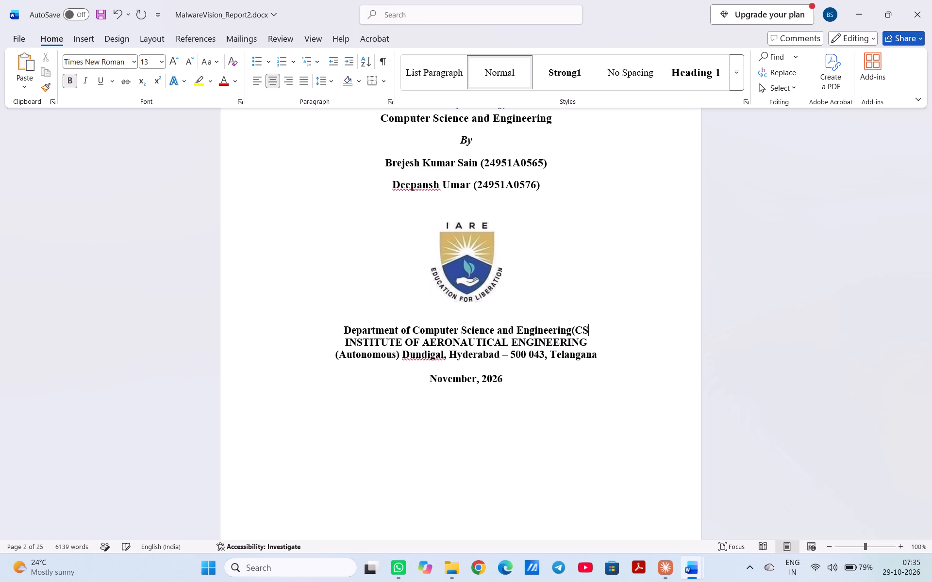
key(shift+parenright)
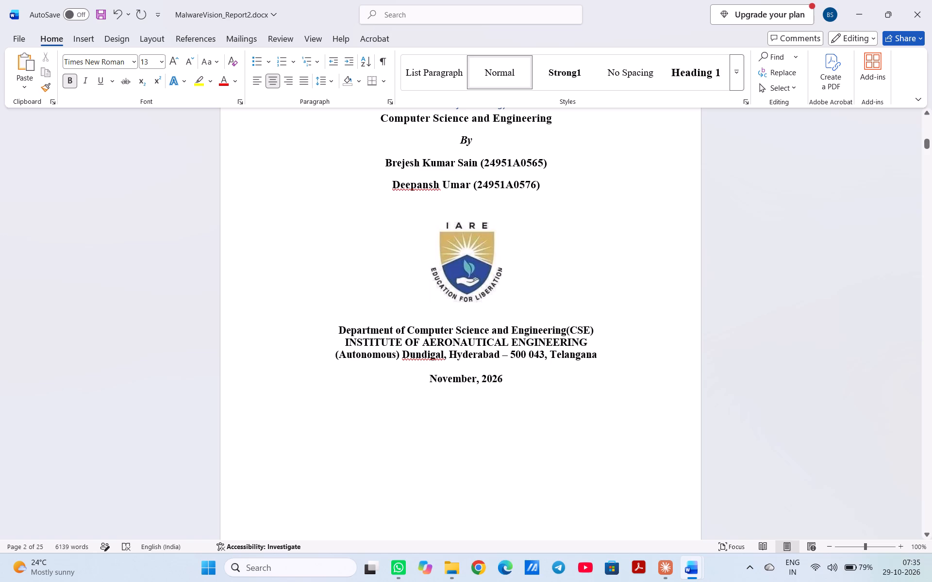
Add a blank line above and a blank line below "INSTITUTE OF AERONAUTICAL ENGINEERING" on the inner title page.
key(Return)
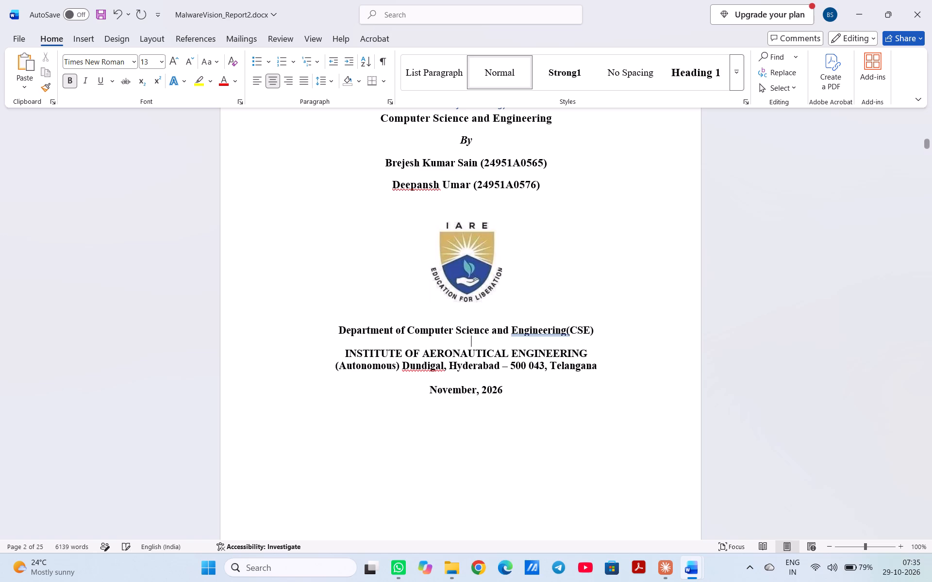
click(599, 357)
key(Return)
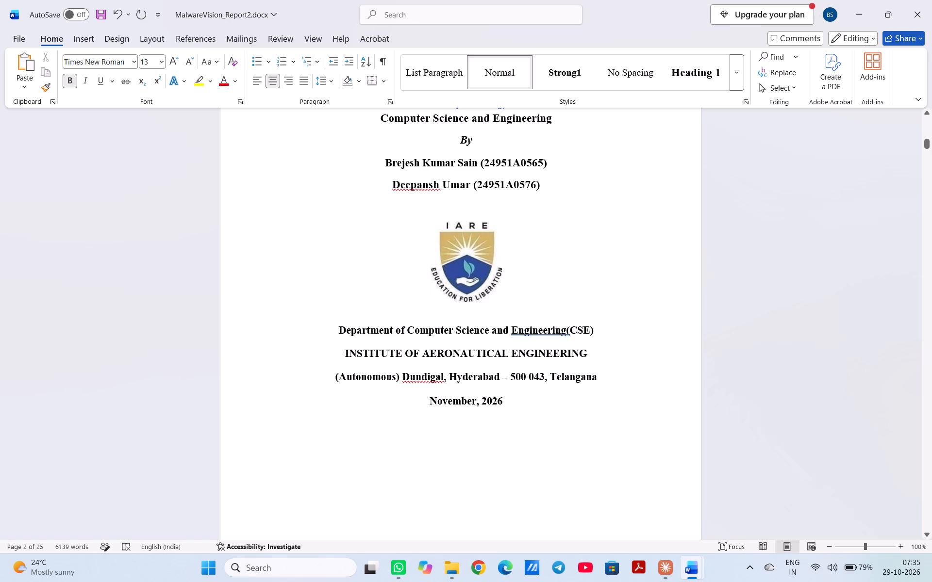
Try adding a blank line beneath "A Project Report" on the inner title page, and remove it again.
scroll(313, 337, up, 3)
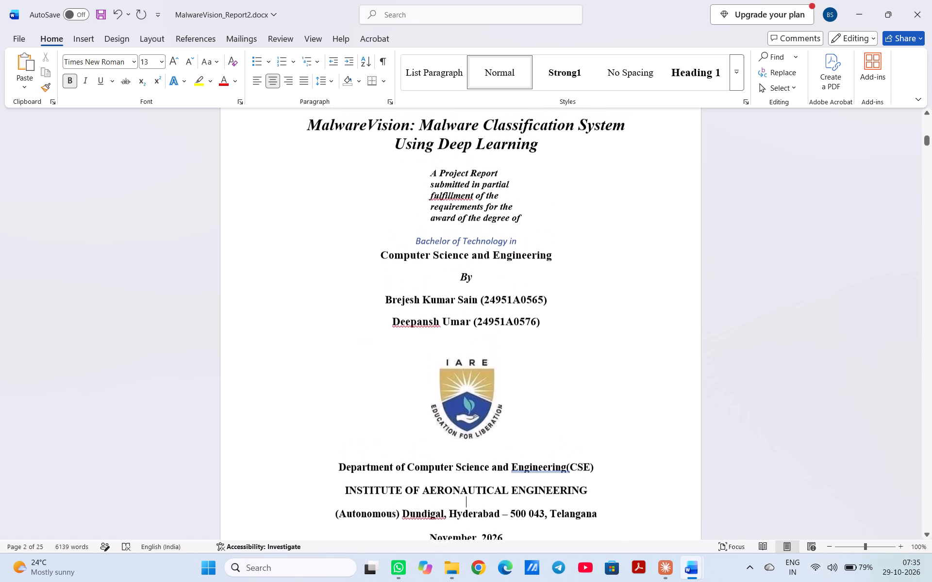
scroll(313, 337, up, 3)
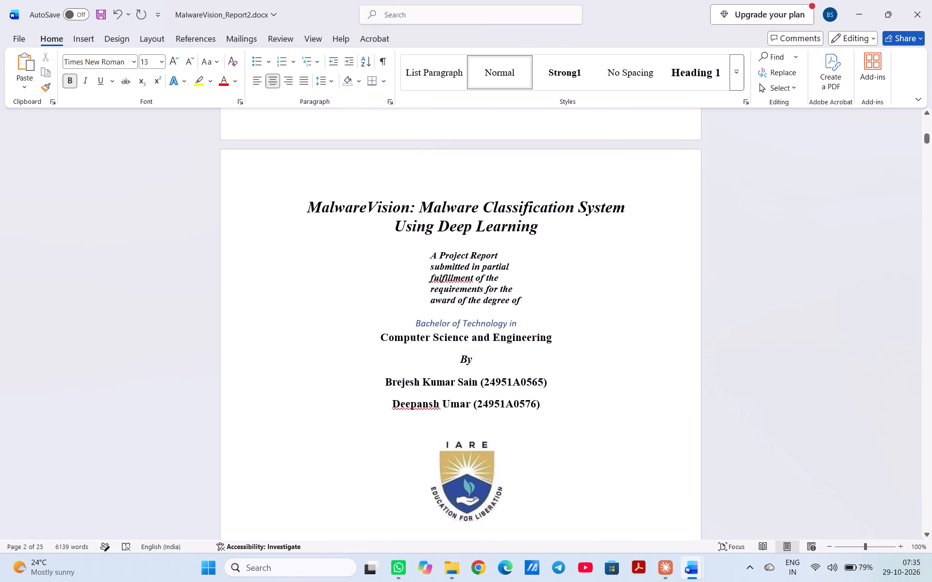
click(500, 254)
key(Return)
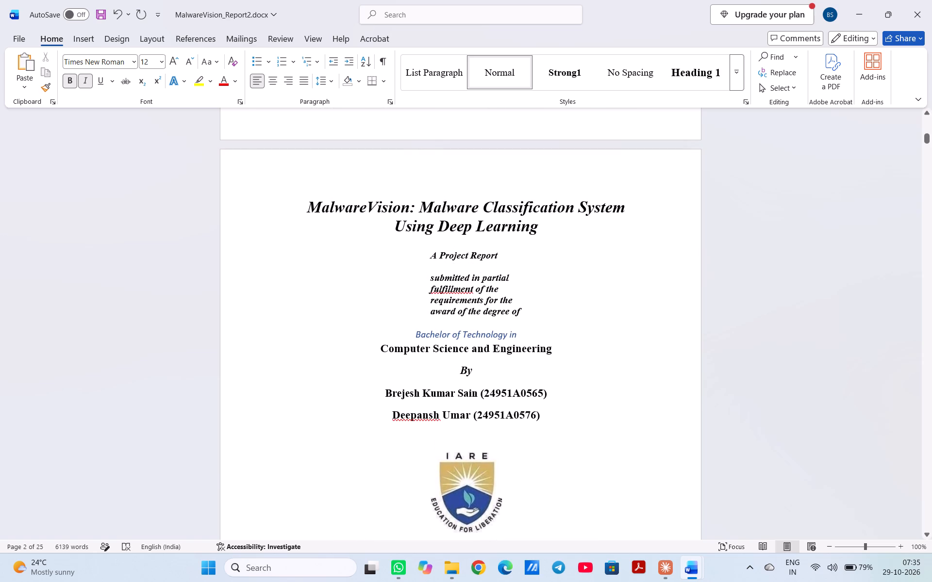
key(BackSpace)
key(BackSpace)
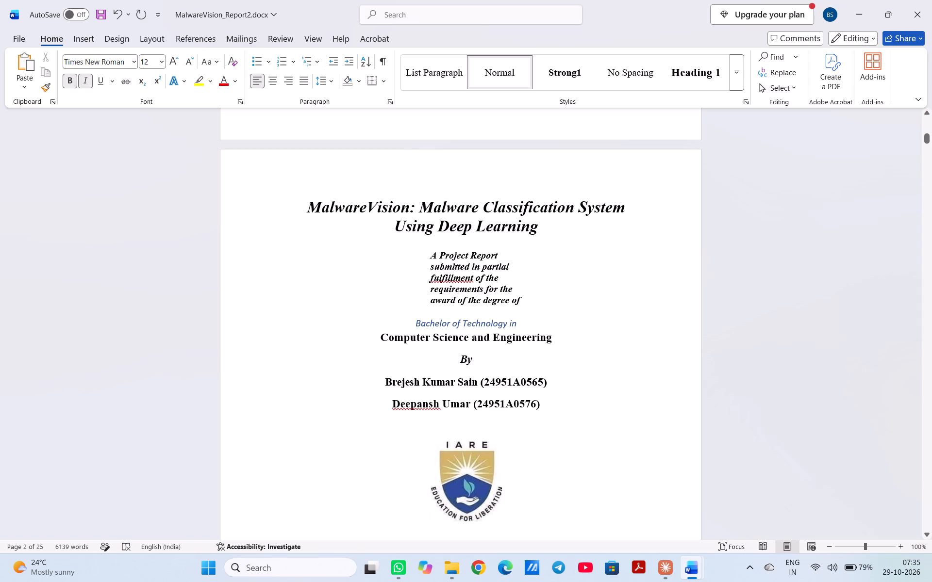
Replace the indent of the "submitted in partial" line with tab spacing that aligns it under "A Project Report".
click(431, 265)
key(BackSpace)
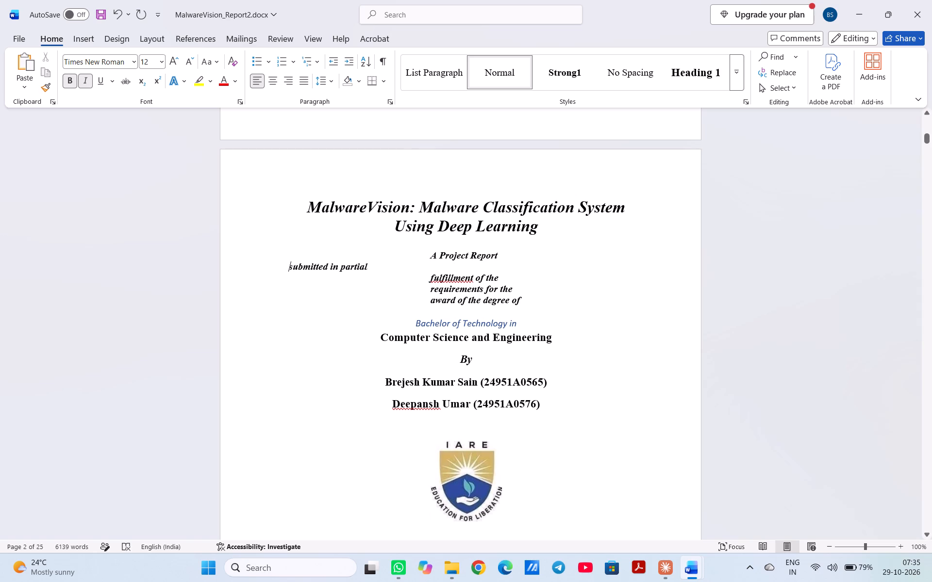
key(Tab)
key(Tab)
key(Tab)
key(Tab)
key(Tab)
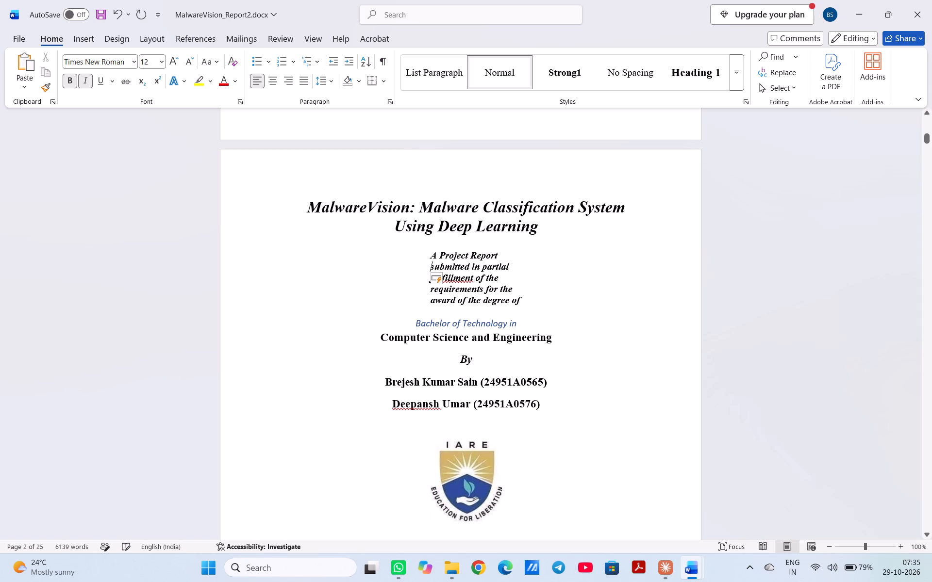
key(BackSpace)
key(ctrl+z)
Undo the recent indent, tab spacing and blank-line edits on the inner title page, back through the blank line below "INSTITUTE OF AERONAUTICAL ENGINEERING".
key(ctrl+z)
key(ctrl+z)
key(ctrl+z)
key(ctrl+z)
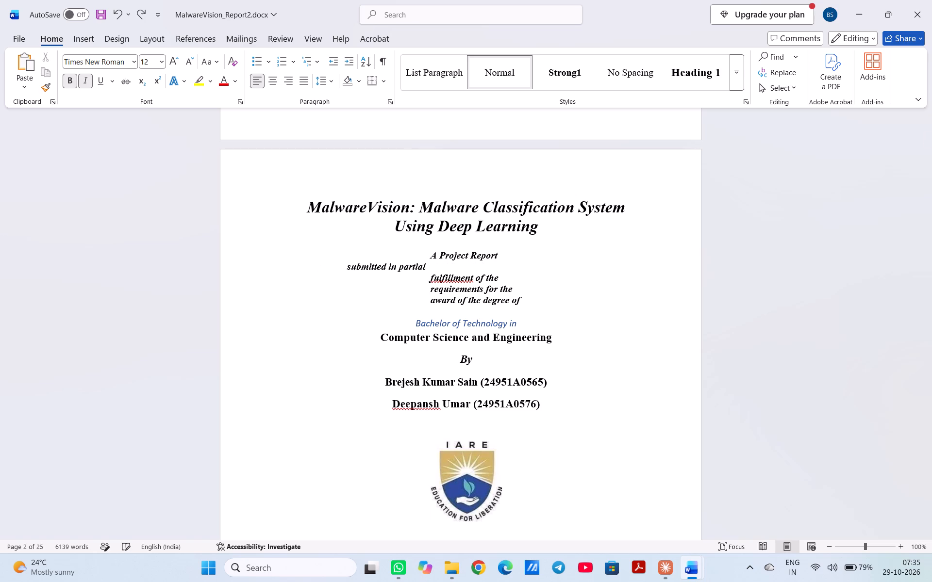
key(ctrl+z)
key(ctrl+z)
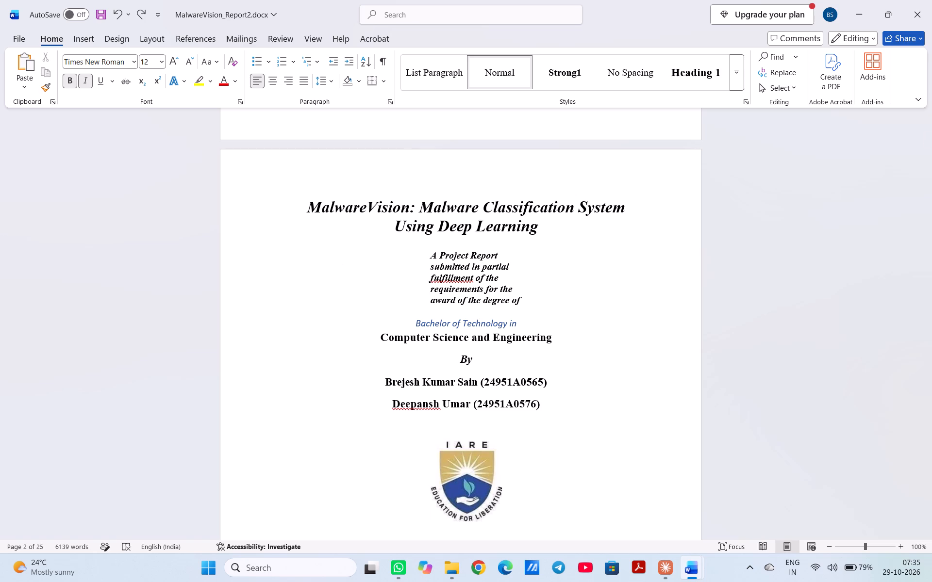
key(ctrl+z)
key(ctrl+z)
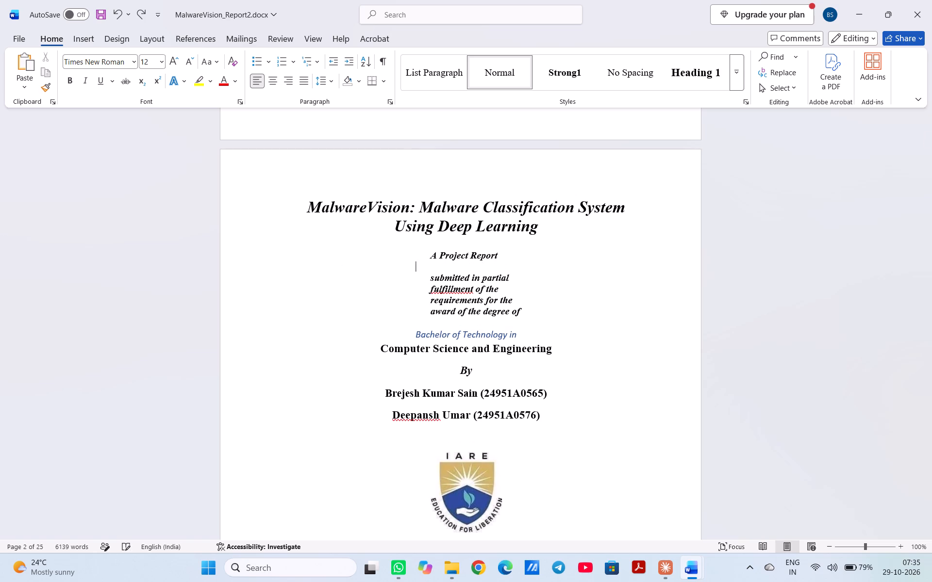
key(ctrl+z)
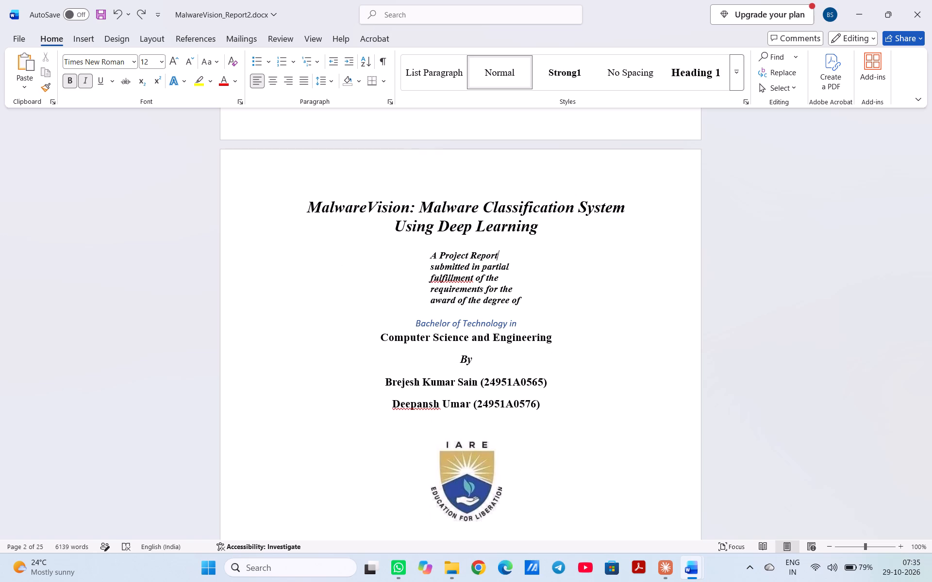
key(ctrl+z)
Insert a blank line between "INSTITUTE OF AERONAUTICAL ENGINEERING" and the "(Autonomous)" line on the inner title page.
scroll(445, 264, down, 1)
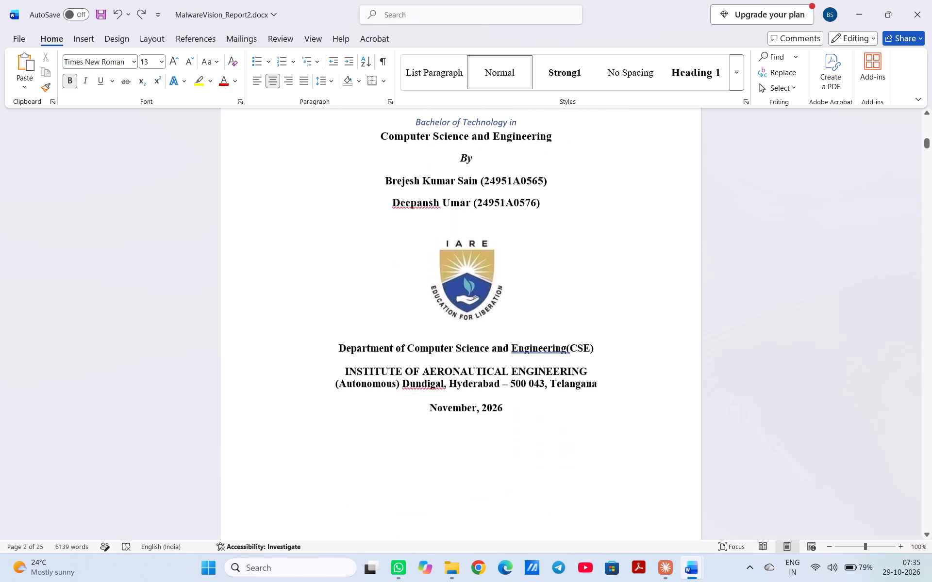
key(Return)
scroll(445, 264, up, 1)
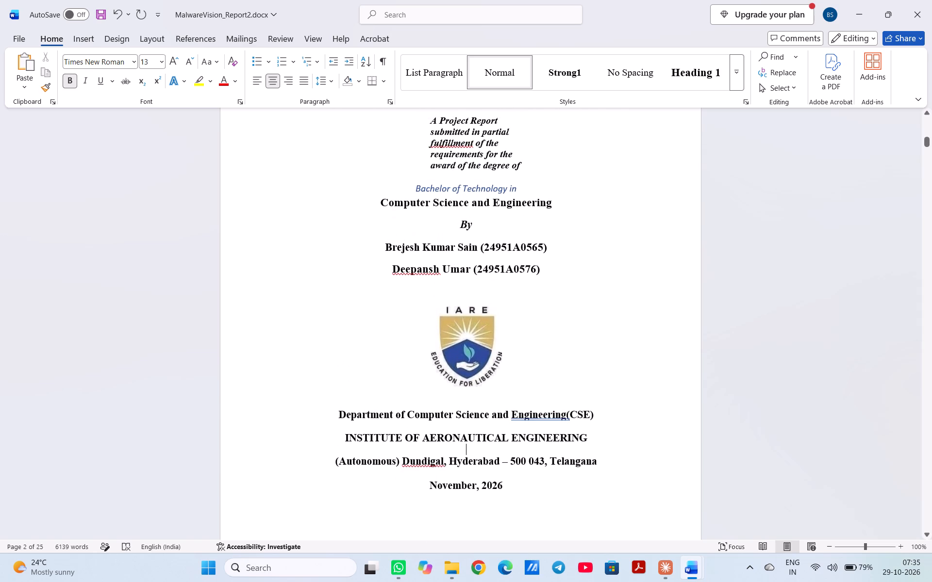
scroll(445, 264, down, 1)
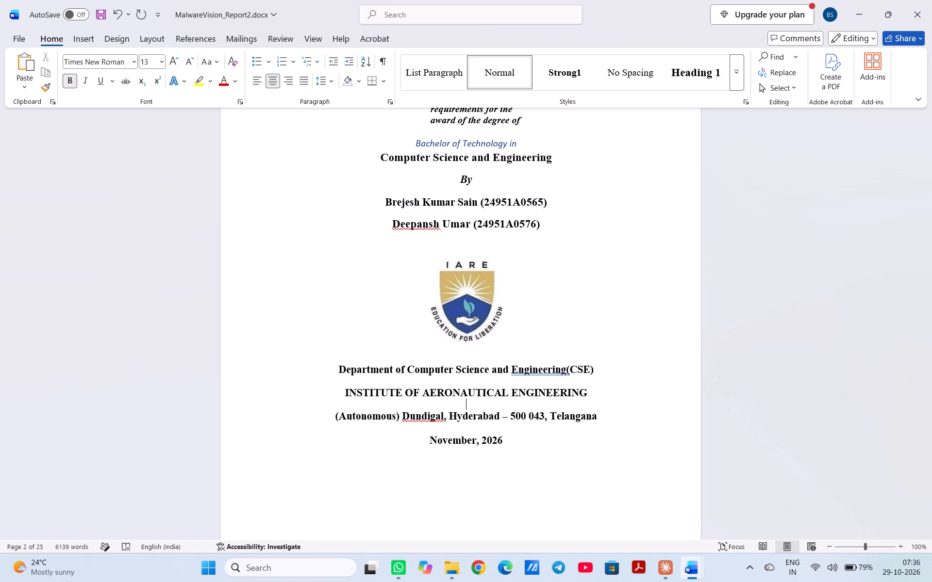
Remove the space inside the postal code on the "(Autonomous)" line of the inner title page.
click(530, 421)
key(BackSpace)
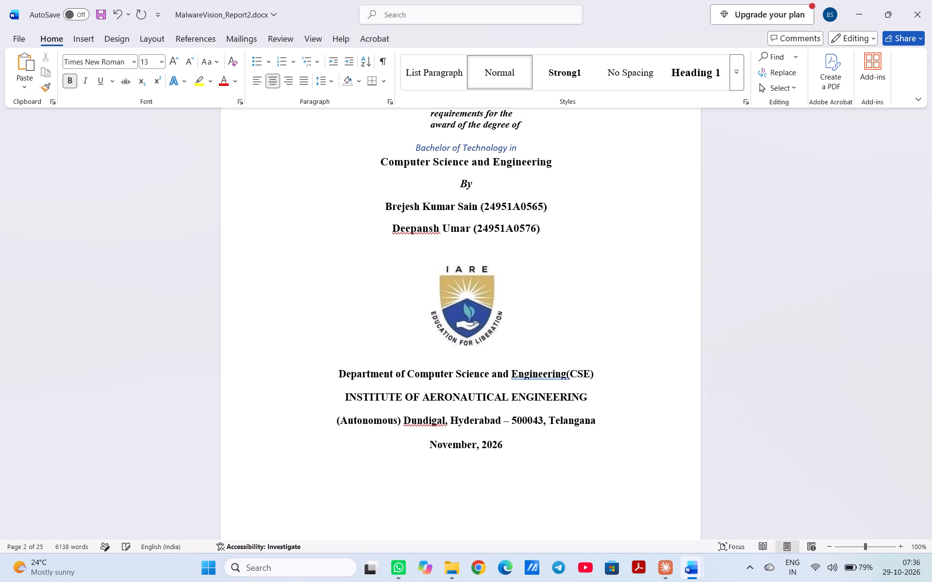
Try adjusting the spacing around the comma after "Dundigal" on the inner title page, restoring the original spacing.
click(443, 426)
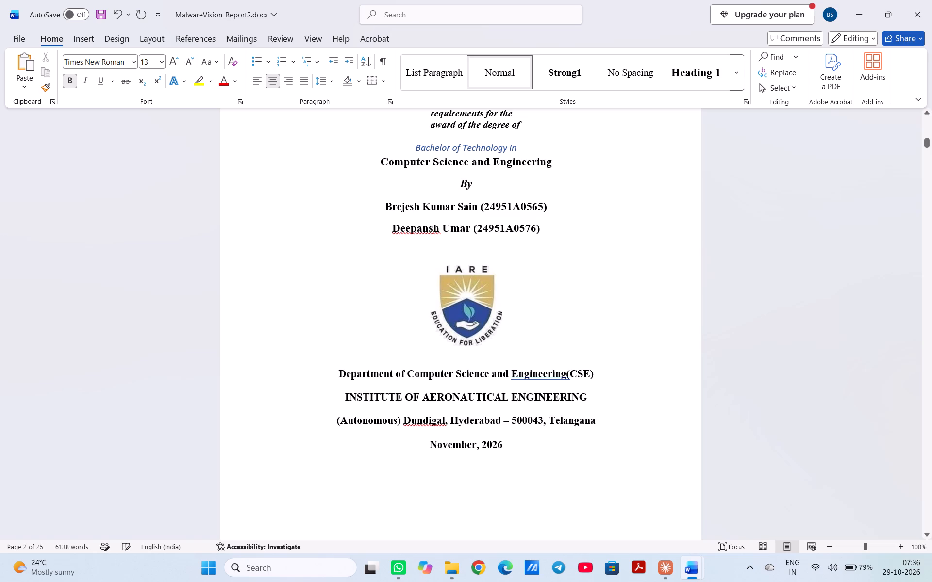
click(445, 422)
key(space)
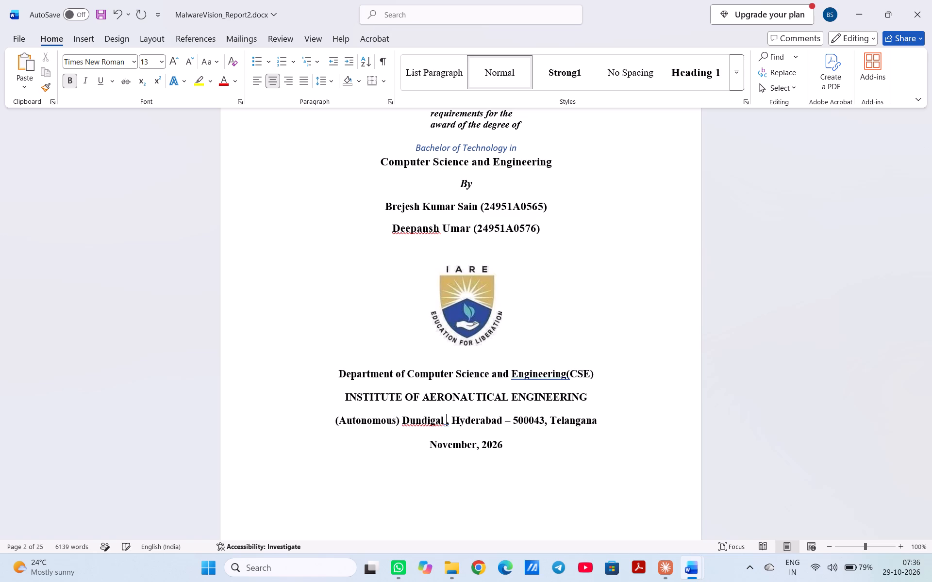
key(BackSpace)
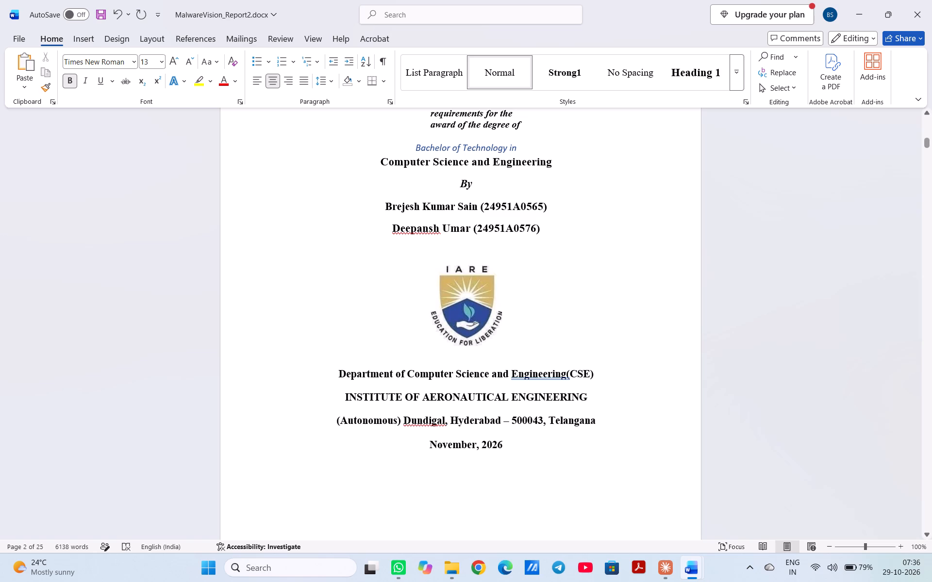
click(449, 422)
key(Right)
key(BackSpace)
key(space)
Review the inner title page layout and the following pages through to the Certificate page.
scroll(448, 444, up, 1)
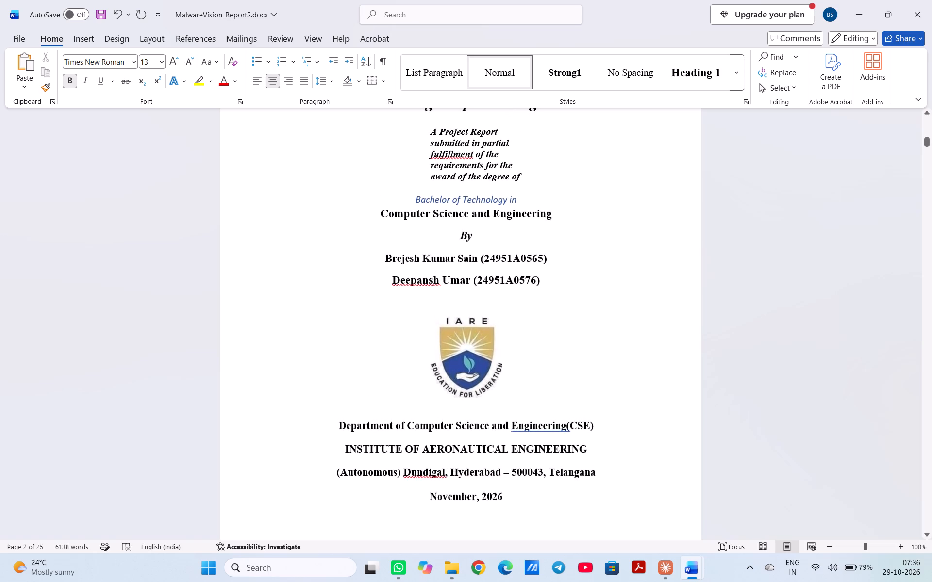
scroll(448, 444, up, 2)
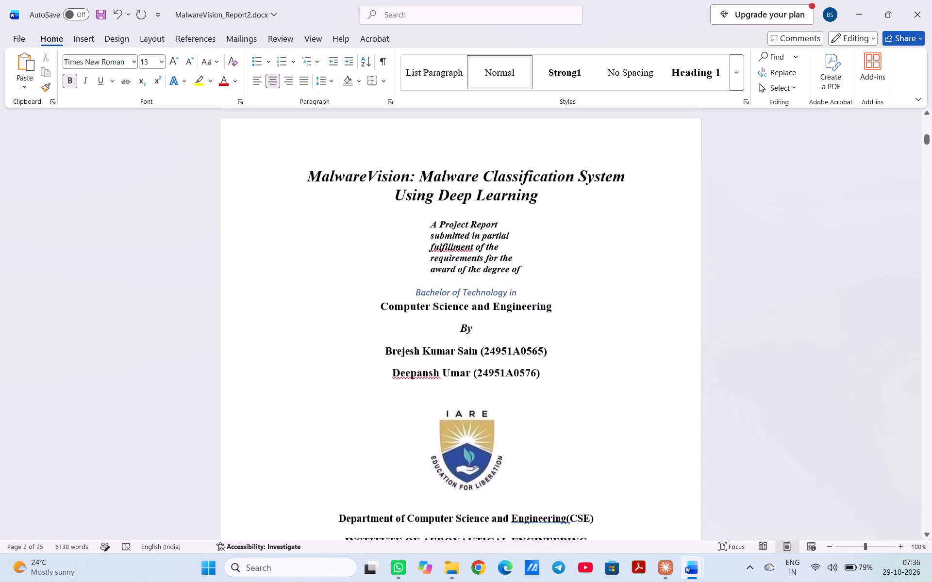
scroll(448, 444, down, 1)
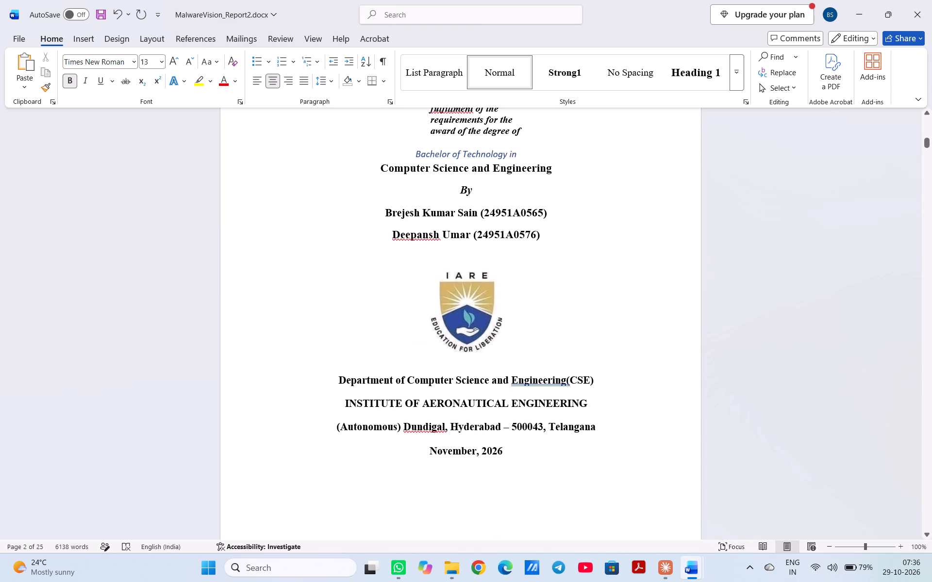
scroll(448, 444, right, 1)
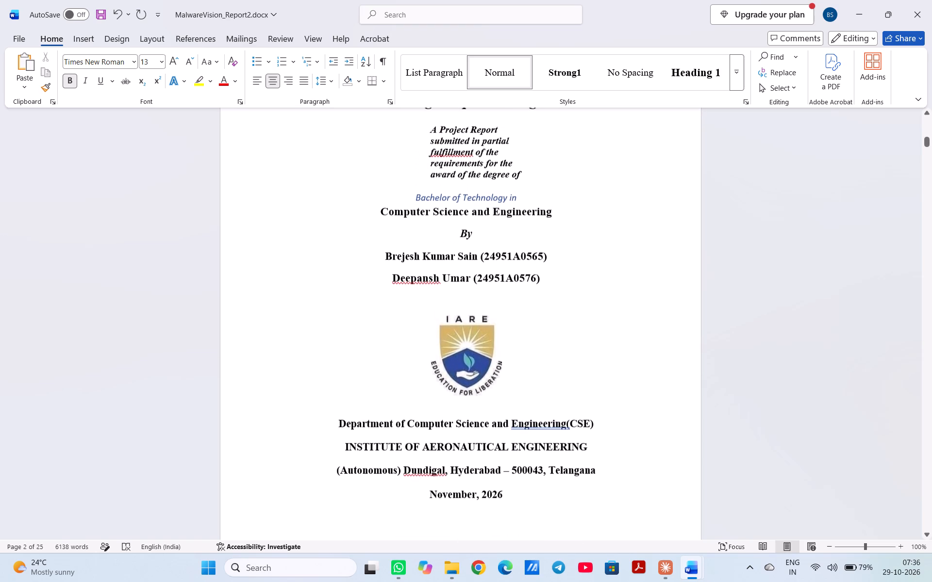
scroll(448, 444, right, 1)
scroll(448, 444, down, 3)
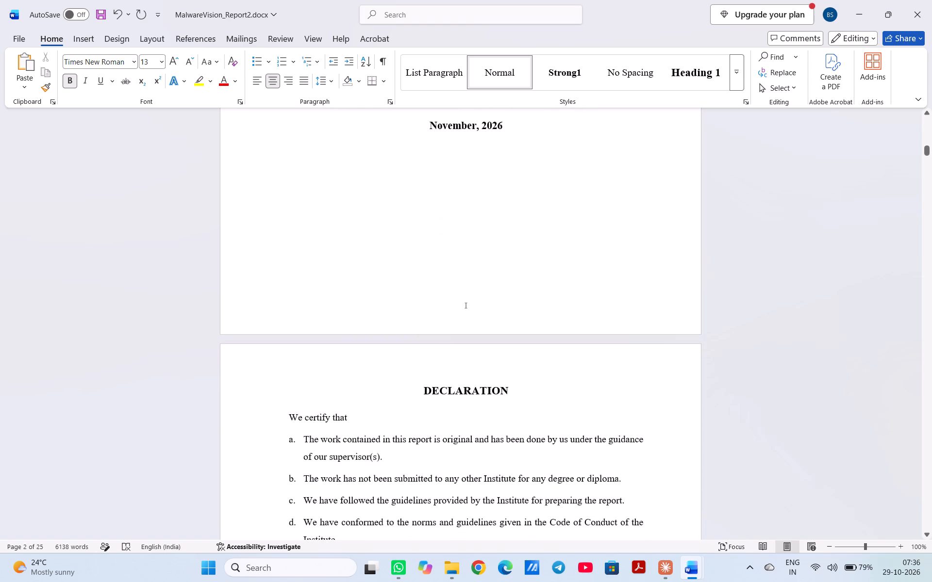
scroll(448, 444, down, 3)
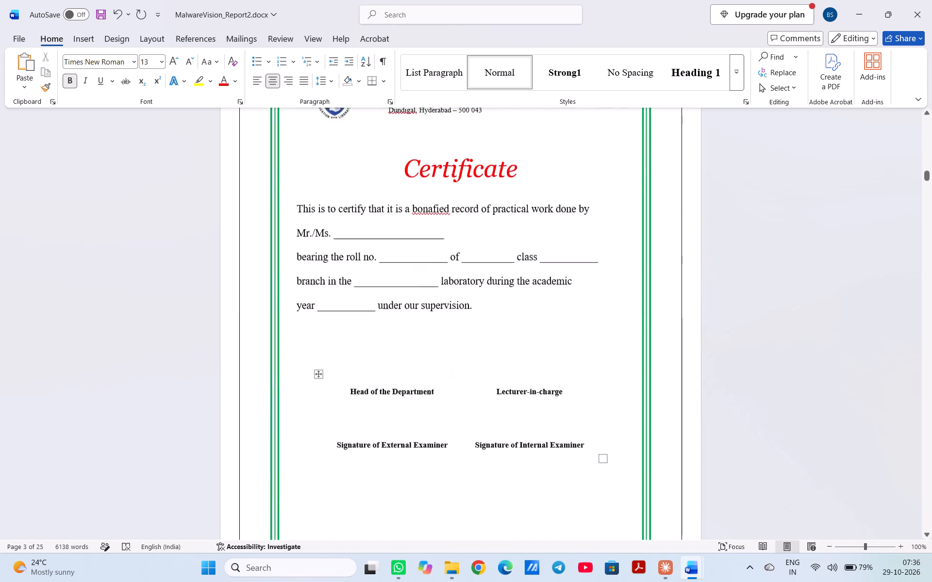
scroll(448, 444, down, 1)
scroll(448, 444, up, 2)
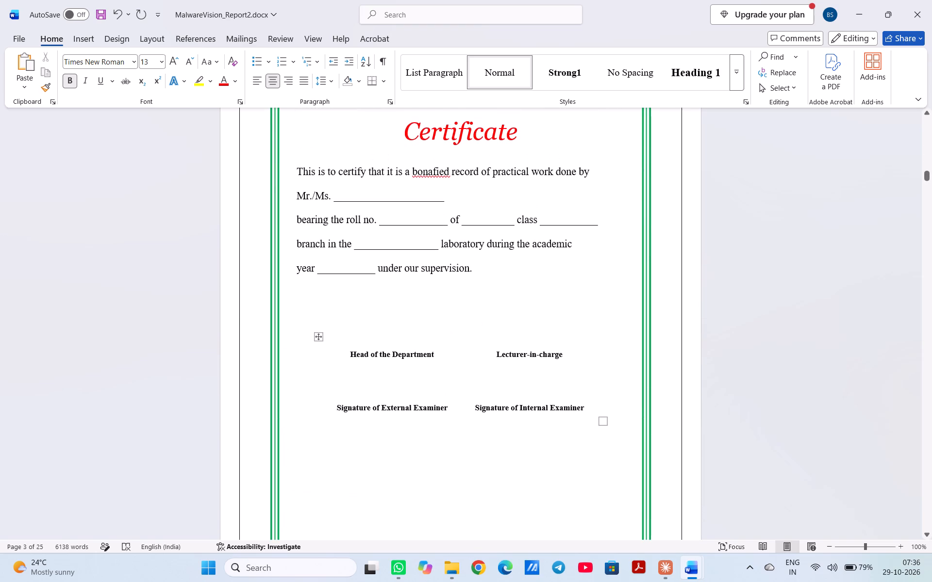
scroll(448, 444, up, 1)
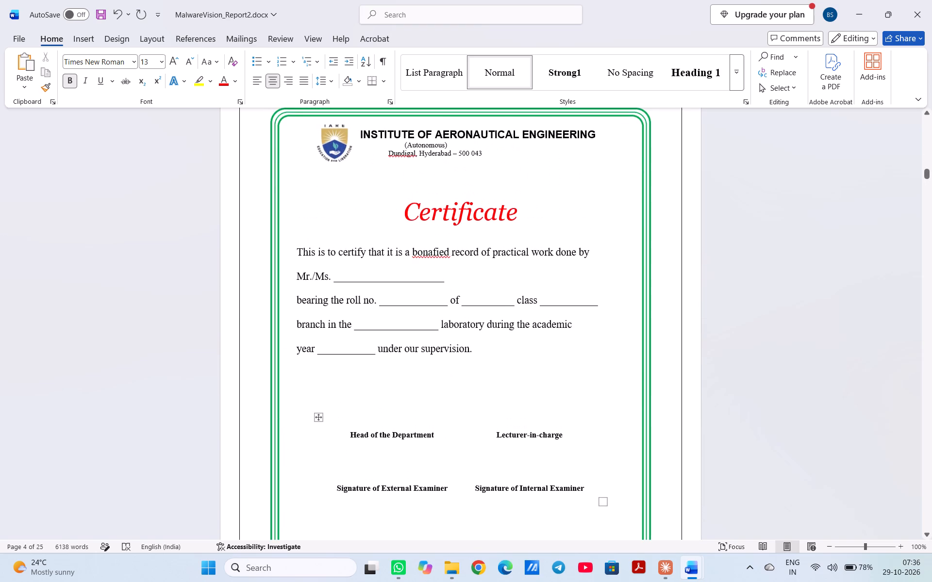
scroll(448, 444, down, 1)
scroll(448, 444, up, 1)
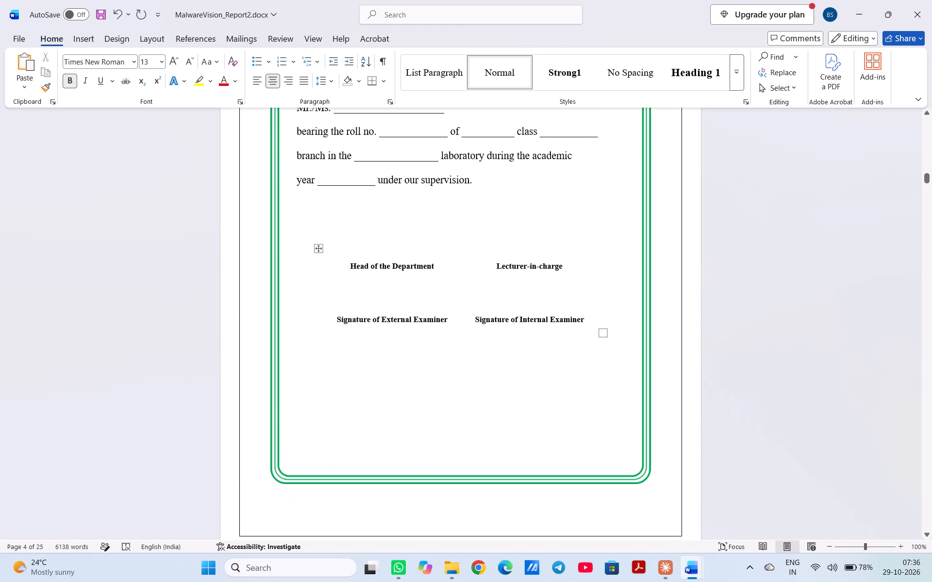
scroll(448, 444, up, 1)
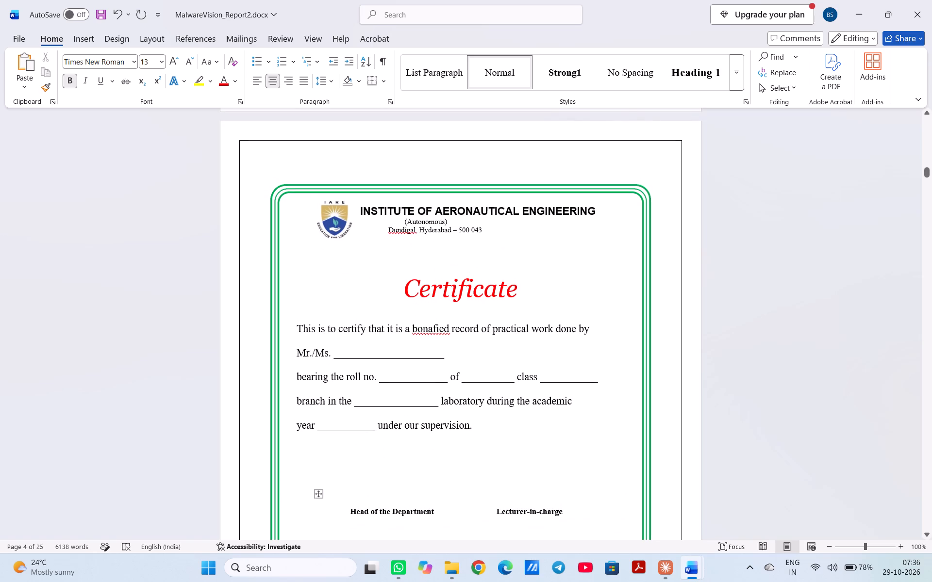
Lengthen the underscore blank after "Mr./Ms." on the Certificate page, leaving room at the line's end for "bearing the roll no.".
click(444, 362)
text(___)
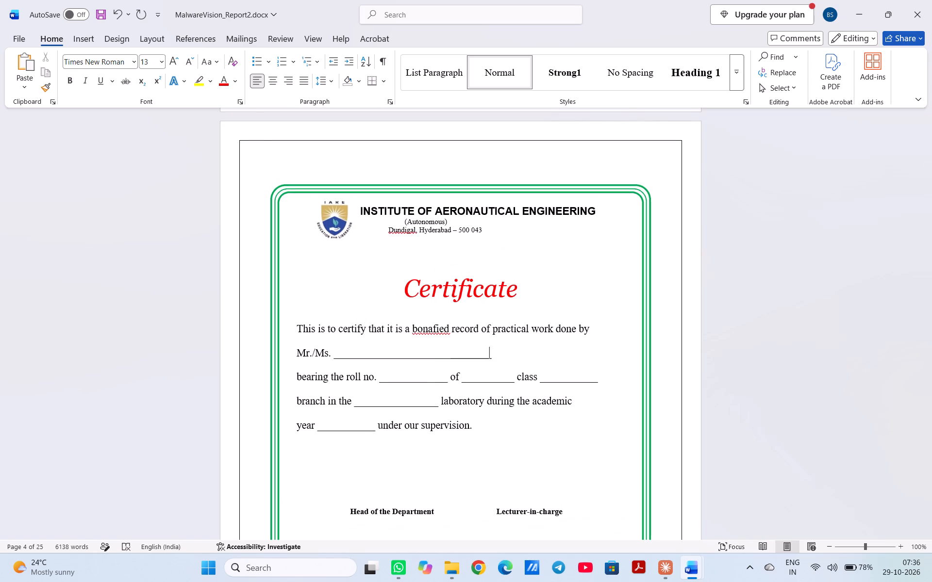
text(________)
key(BackSpace)
key(BackSpace)
key(BackSpace)
key(BackSpace)
key(BackSpace)
key(BackSpace)
key(BackSpace)
key(BackSpace)
key(BackSpace)
key(BackSpace)
key(BackSpace)
key(BackSpace)
key(BackSpace)
key(BackSpace)
key(BackSpace)
key(BackSpace)
key(BackSpace)
key(BackSpace)
key(BackSpace)
key(BackSpace)
text(___________)
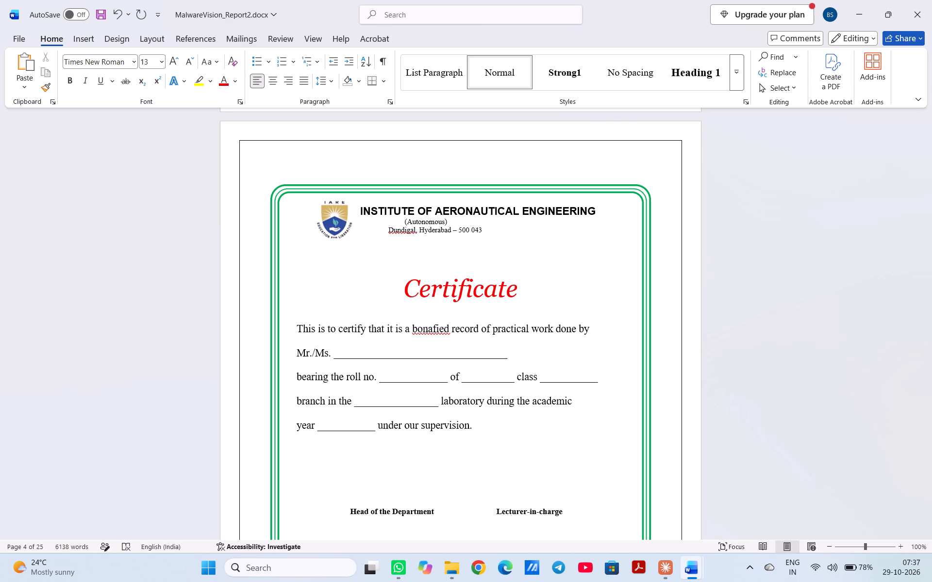
text(++)
key(BackSpace)
key(BackSpace)
text(_________)
key(BackSpace)
key(BackSpace)
key(BackSpace)
key(BackSpace)
key(BackSpace)
key(BackSpace)
key(BackSpace)
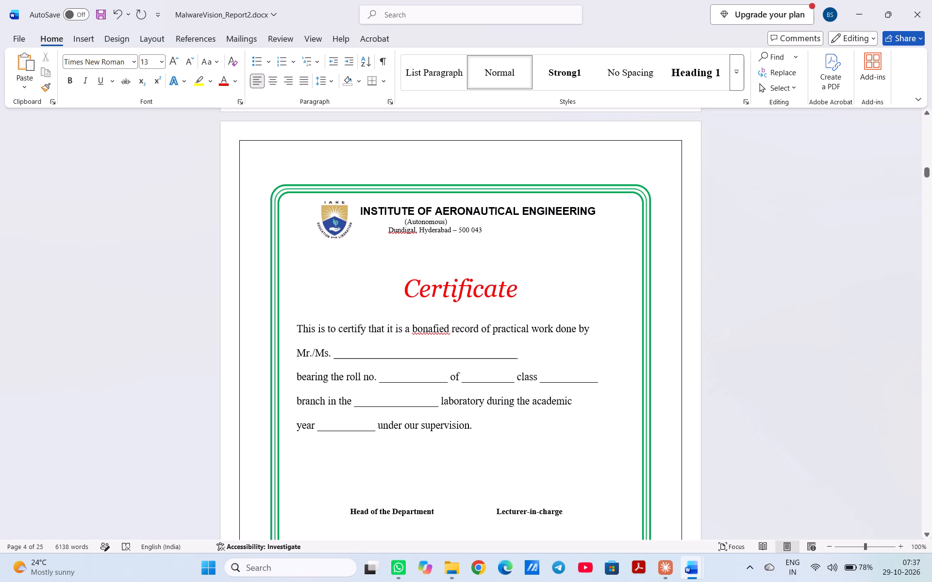
Join the "bearing the roll no." line onto the end of the "Mr./Ms." line on the Certificate page.
click(301, 374)
key(Left)
key(BackSpace)
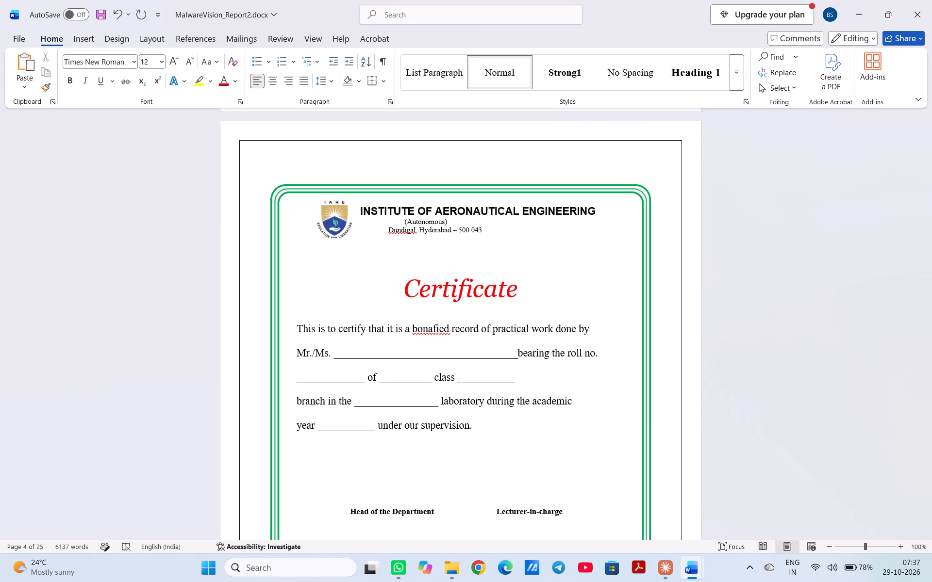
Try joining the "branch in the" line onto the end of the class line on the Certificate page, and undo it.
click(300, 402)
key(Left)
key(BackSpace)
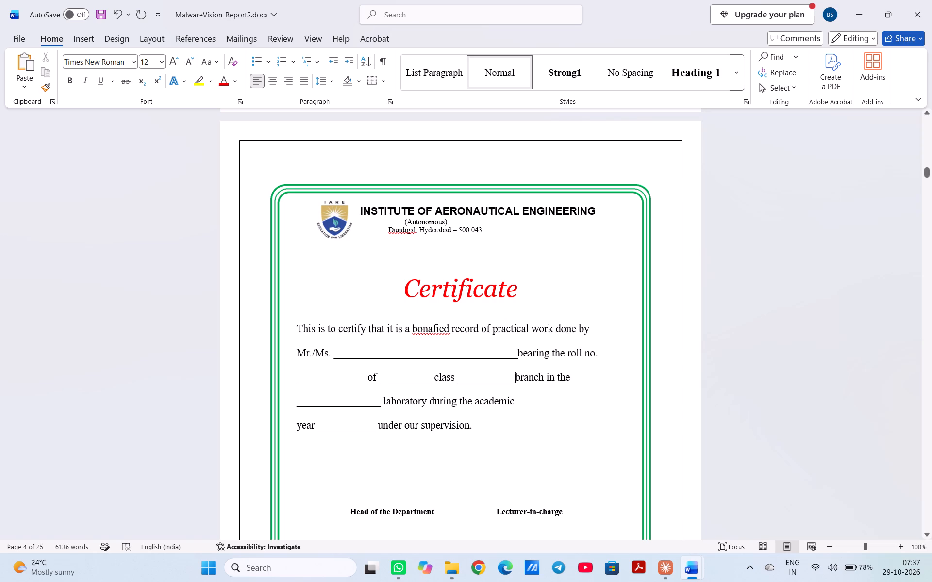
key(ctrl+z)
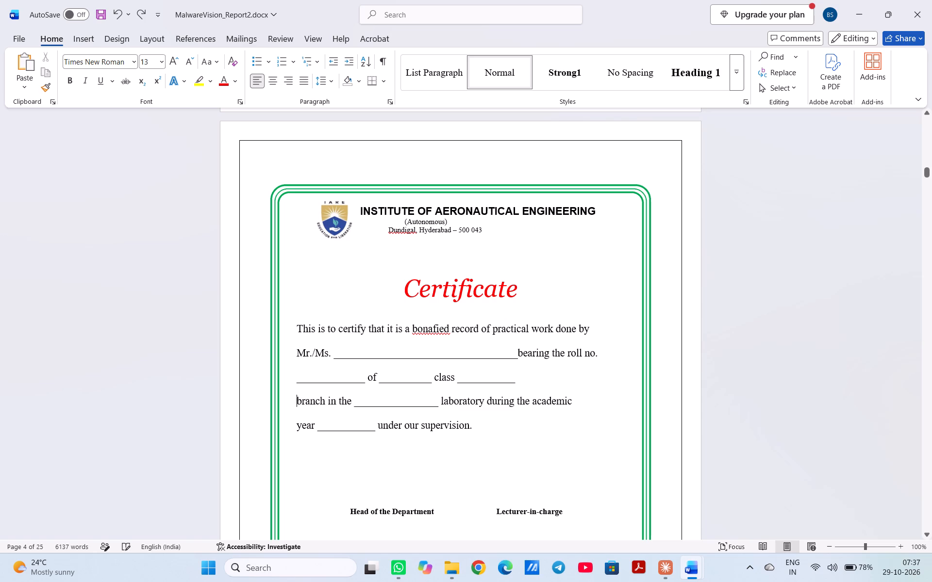
Undo the joining of the "bearing the roll no." line and the earlier underscore changes after "Mr./Ms." on the Certificate page.
key(ctrl+z)
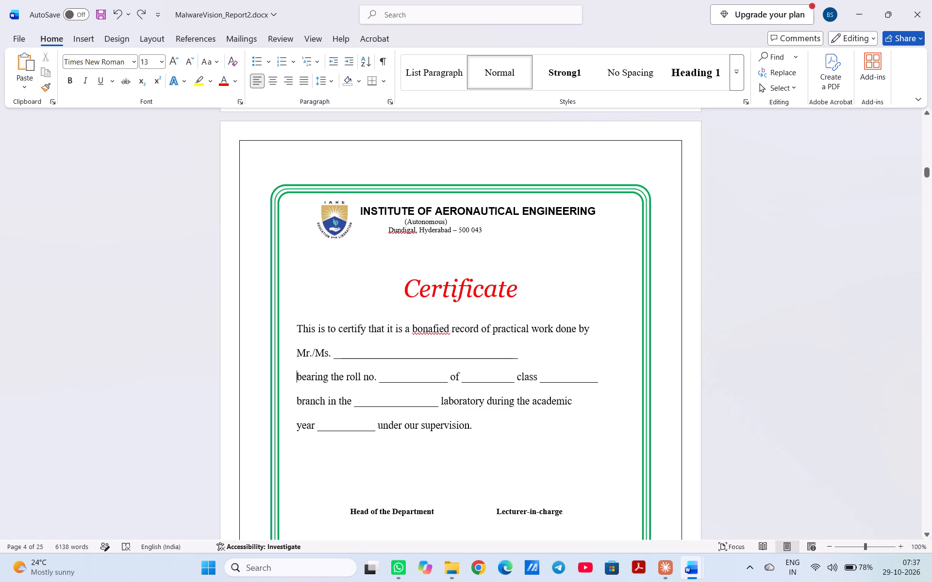
key(ctrl+z)
key(ctrl+z)
key(ctrl+z)
key(ctrl+z)
key(ctrl+z)
key(ctrl+z)
key(ctrl+z)
key(ctrl+z)
key(ctrl+z)
Extend the underscore blank after "Mr./Ms." on the Certificate page almost to the end of its line.
key(BackSpace)
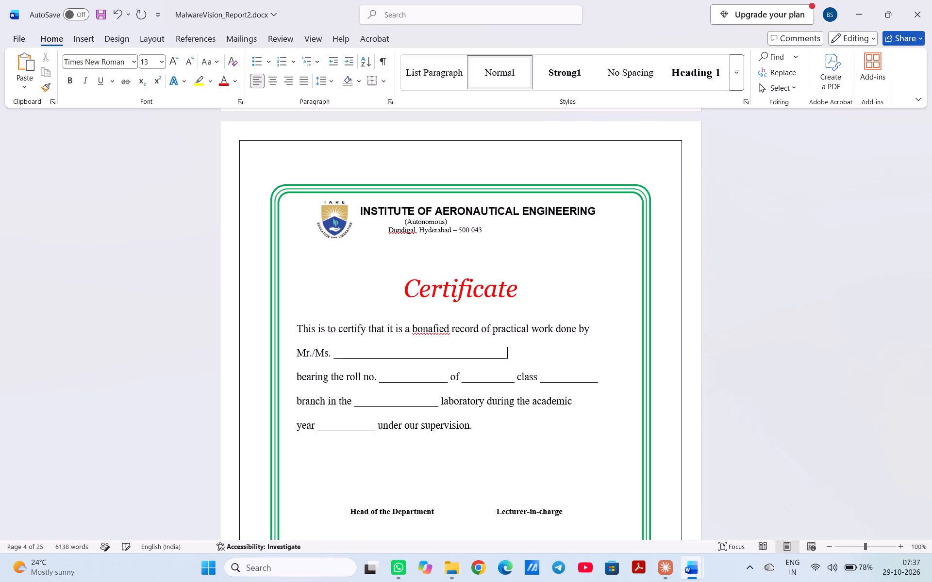
key(ctrl+z)
key(BackSpace)
text(__________________)
key(BackSpace)
key(BackSpace)
key(BackSpace)
Indent "(Autonomous)" in the Certificate header with spaces so it sits roughly centred under the institute name.
scroll(525, 361, down, 1)
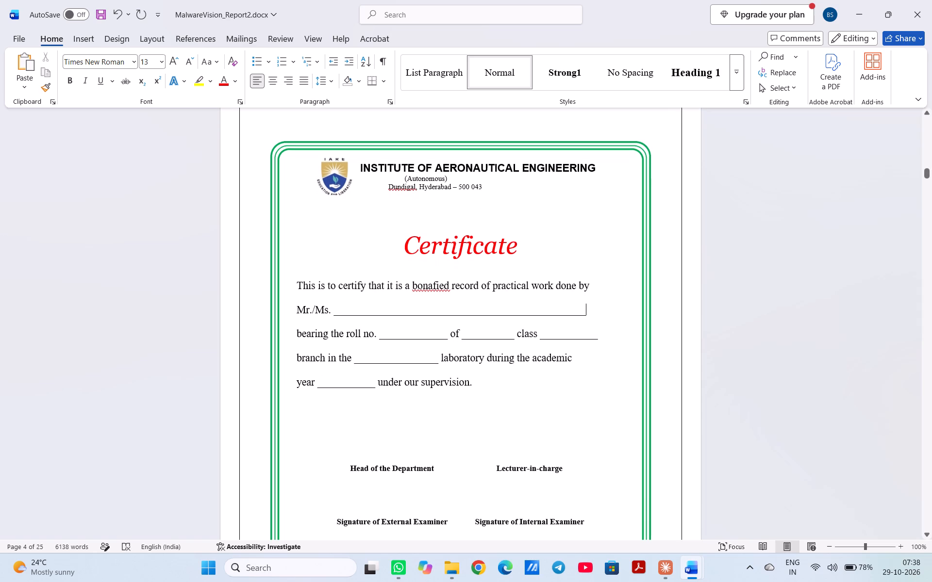
click(405, 177)
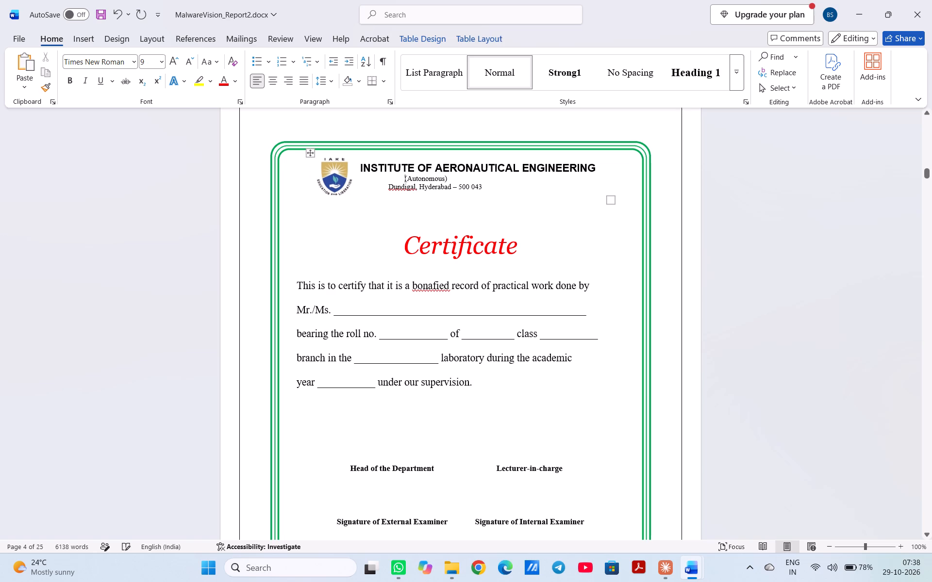
key(space)
key(space)
key(space)
key(space)
key(space)
key(space)
key(space)
key(space)
key(space)
key(space)
key(space)
key(space)
key(space)
key(space)
key(space)
key(space)
key(space)
key(space)
key(space)
key(space)
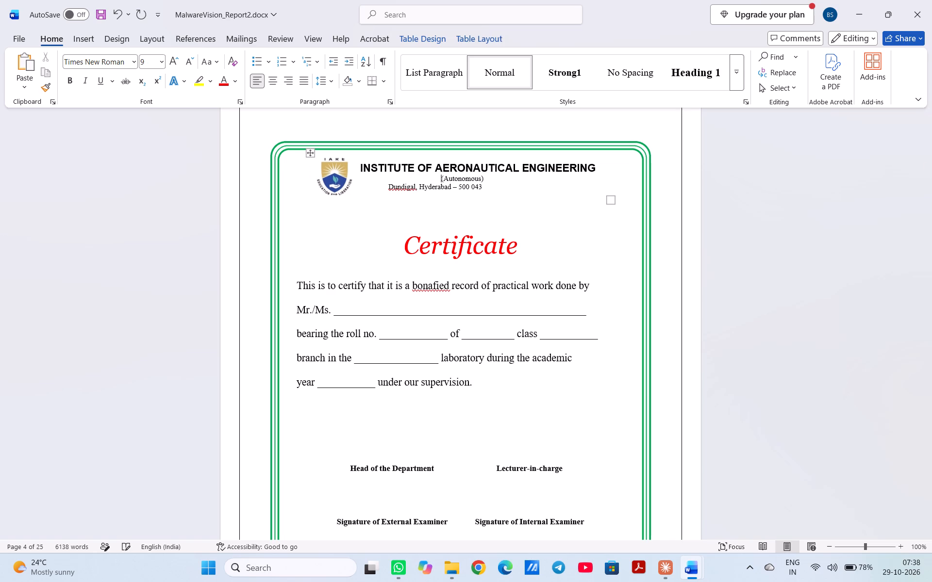
key(space)
key(space)
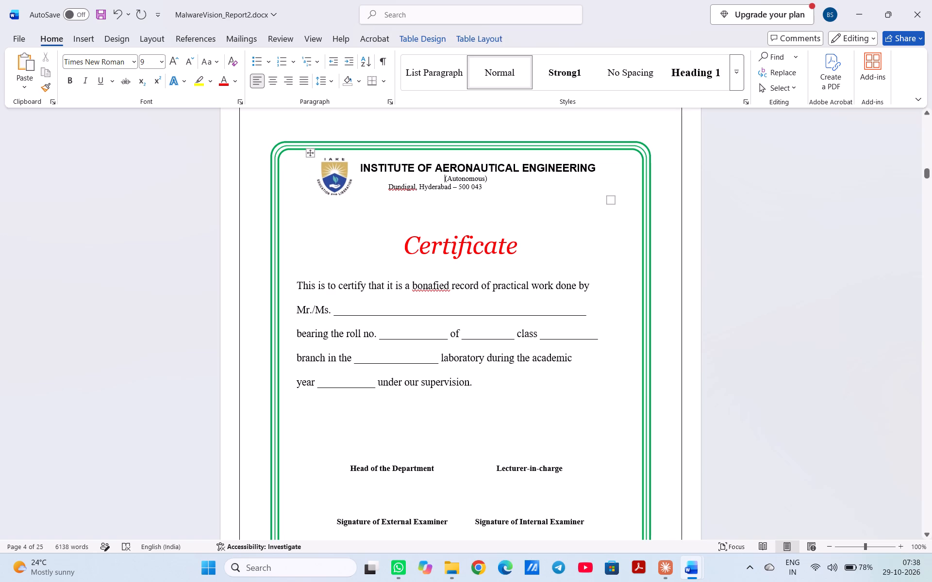
Indent the "Dundigal, Hyderabad – 500 043" line with spaces so it sits centred under "(Autonomous)" in the Certificate header.
click(391, 186)
key(Left)
key(space)
key(space)
key(space)
key(space)
key(space)
key(space)
key(space)
key(space)
key(space)
key(space)
key(space)
key(space)
key(space)
key(space)
key(space)
key(space)
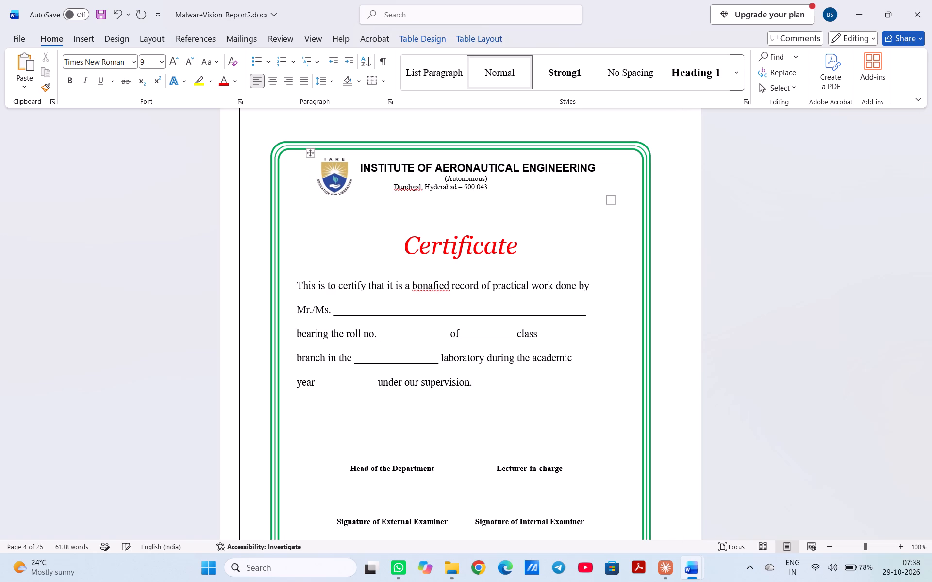
key(space)
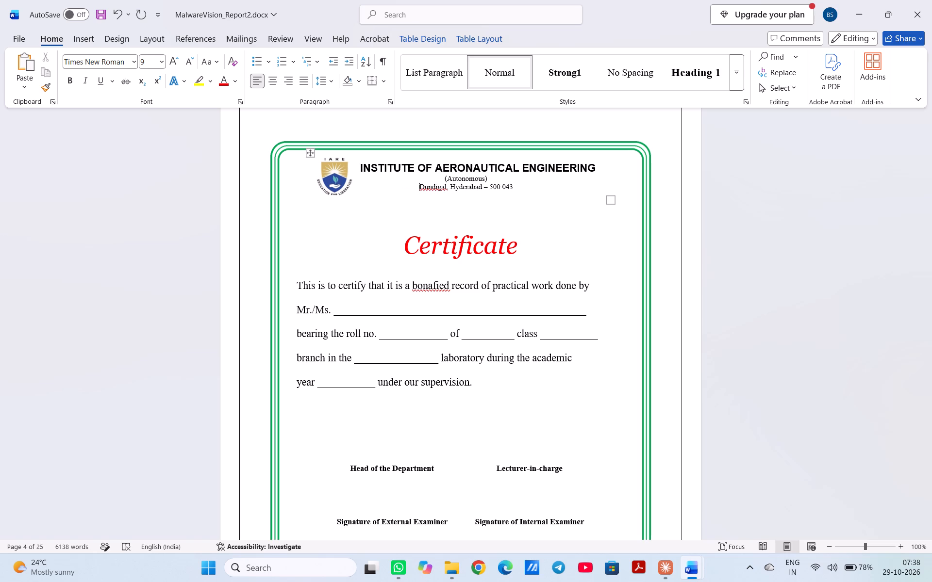
Review the pages after the Certificate, including the Approval Sheet, Abstract, Contents and chapter text, and return to the cover.
scroll(413, 266, down, 2)
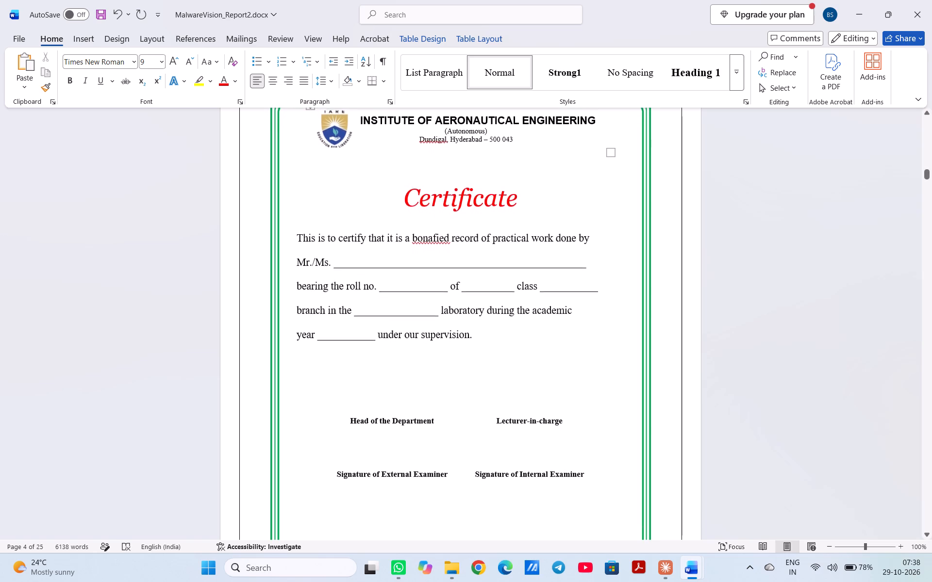
scroll(413, 266, down, 5)
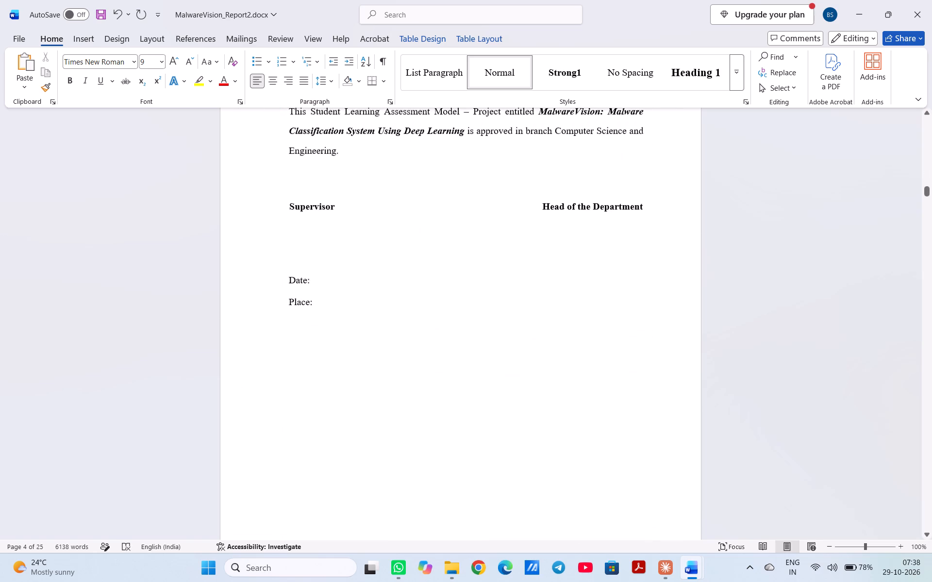
scroll(413, 266, up, 1)
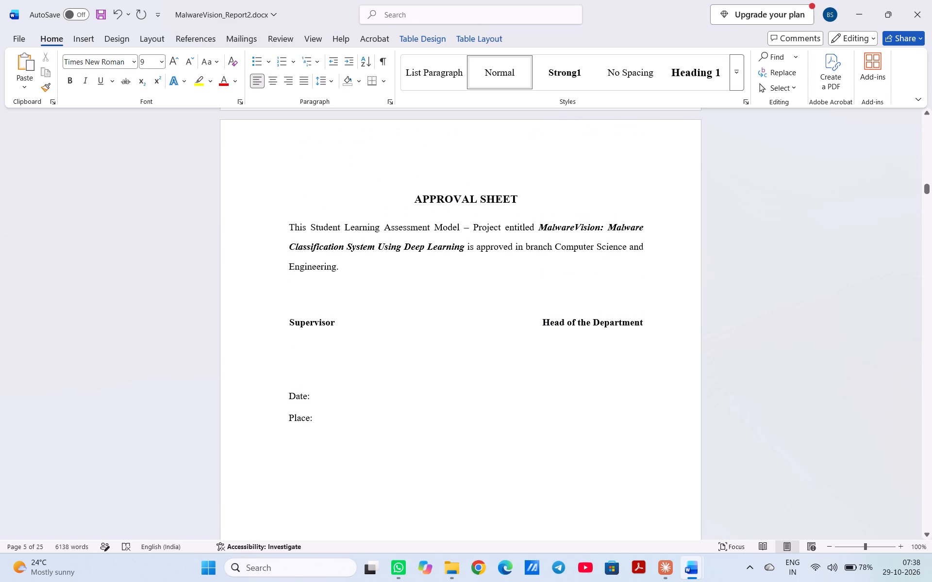
scroll(413, 266, down, 6)
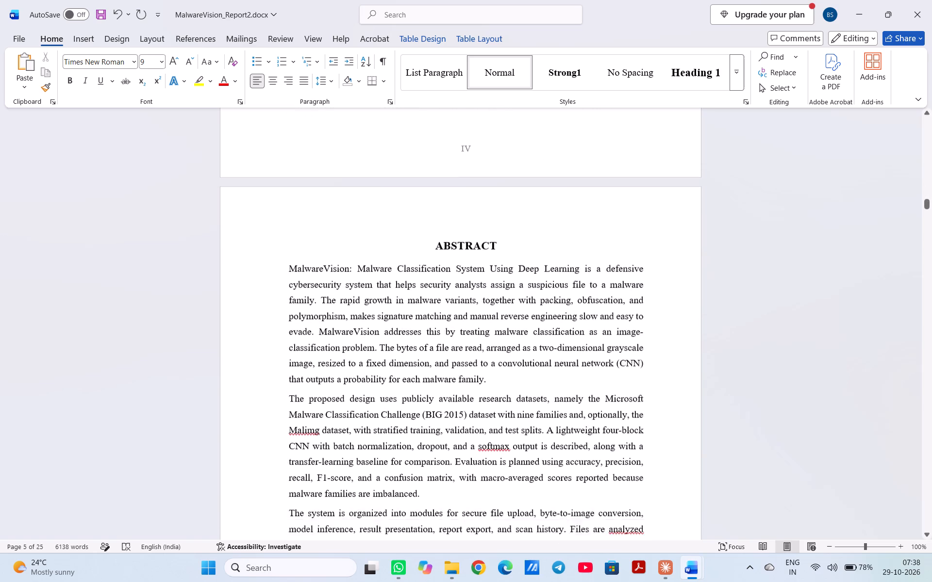
scroll(413, 266, down, 4)
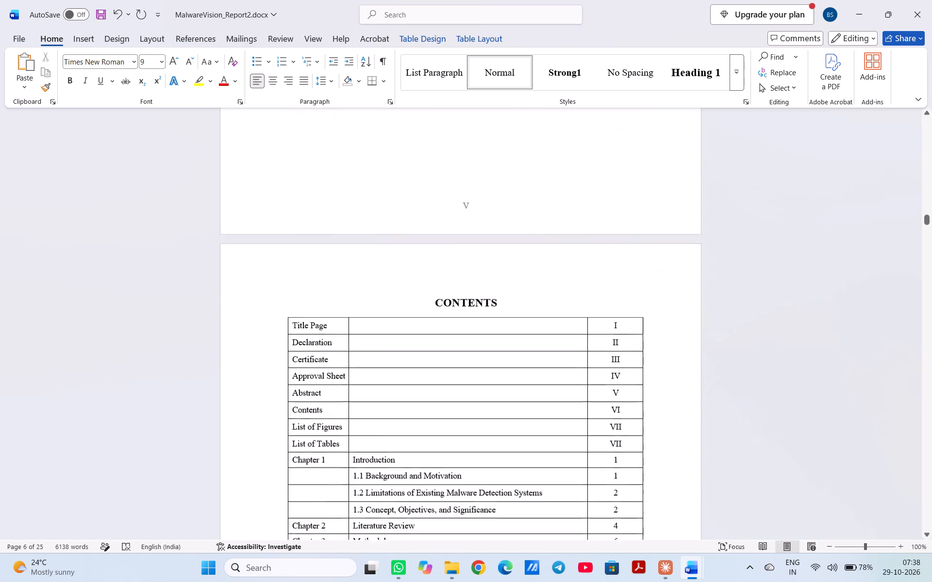
scroll(413, 266, down, 15)
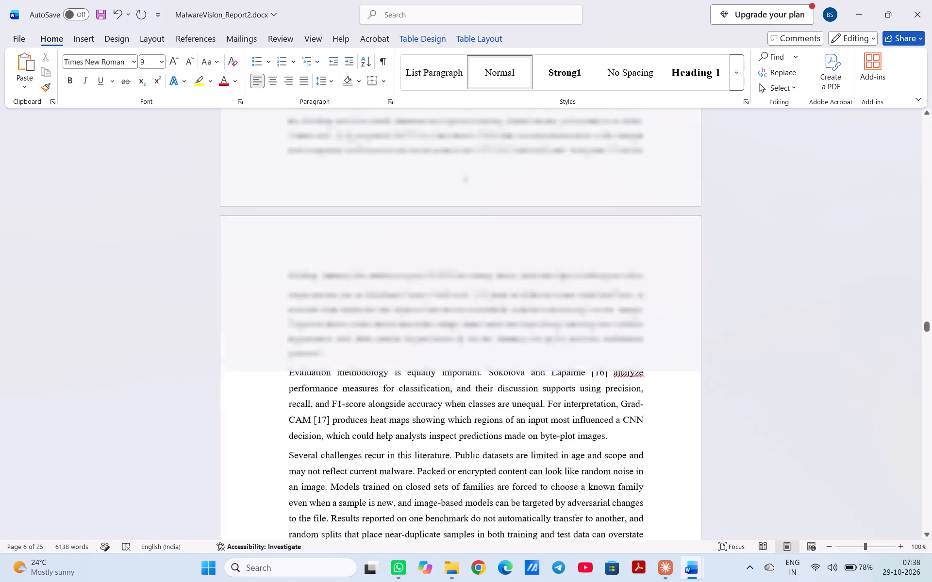
scroll(413, 266, down, 6)
scroll(413, 266, up, 20)
scroll(413, 266, up, 19)
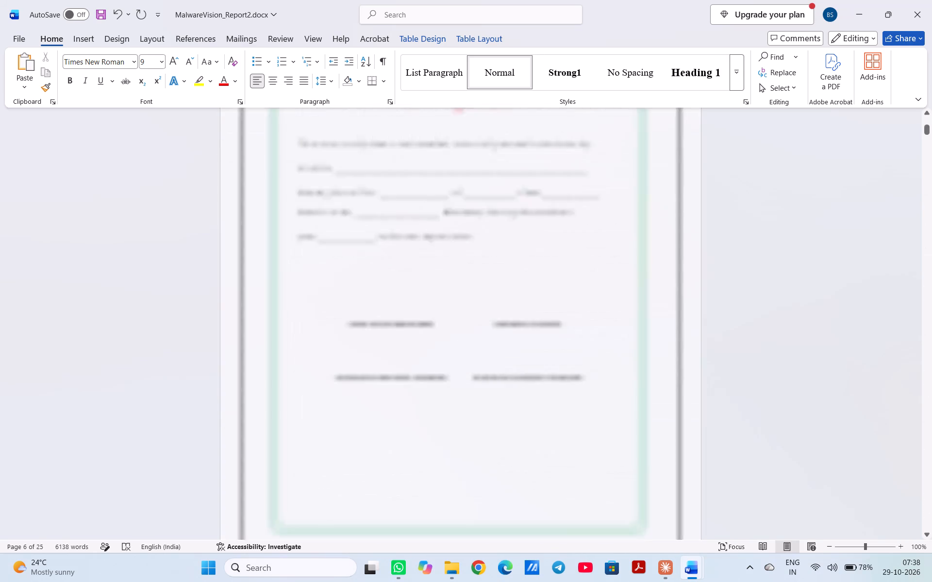
scroll(413, 266, up, 10)
Save the MalwareVision_Report2.docx document.
key(ctrl+s)
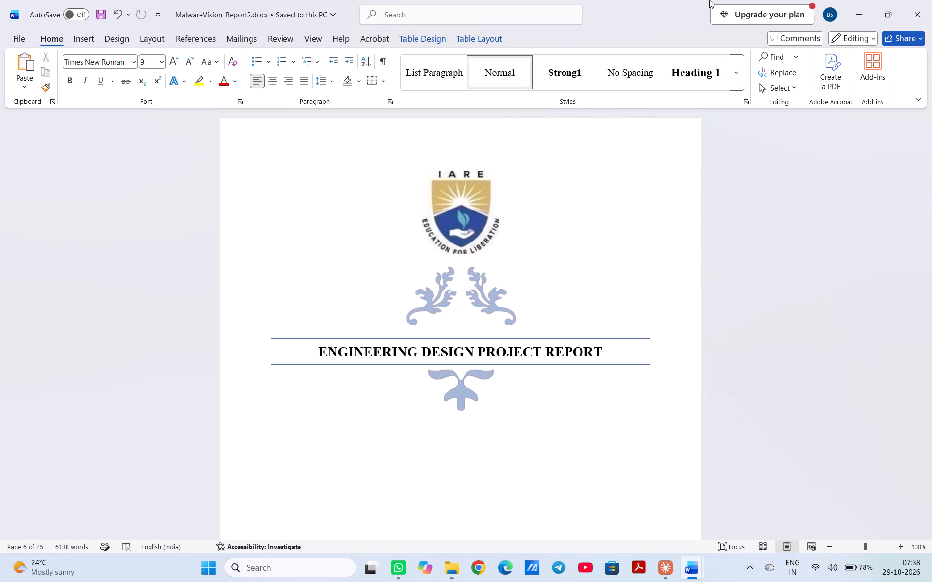
Switch to File Explorer and delete MalwareVision_Report1.pdf and MalwareVision_Report.pdf from the Downloads folder.
click(856, 4)
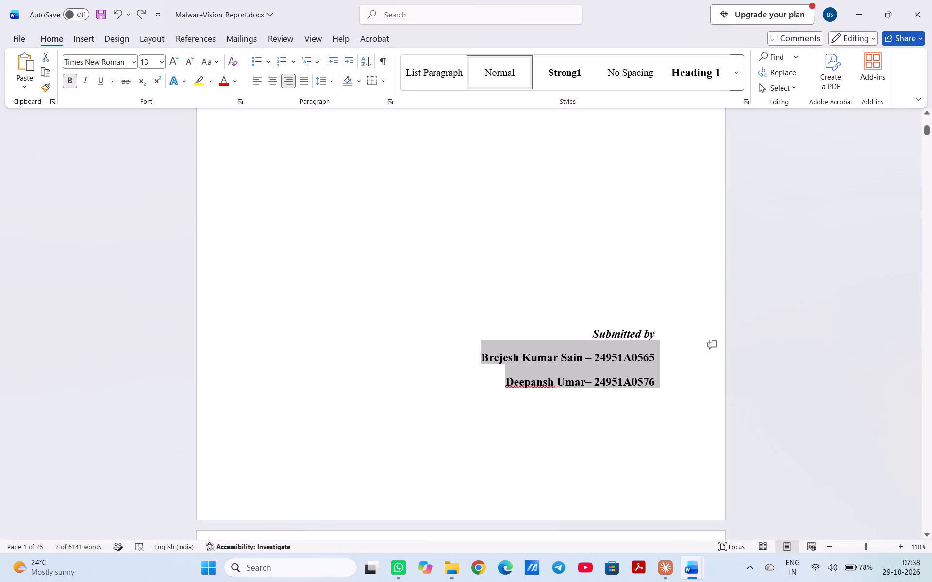
click(460, 570)
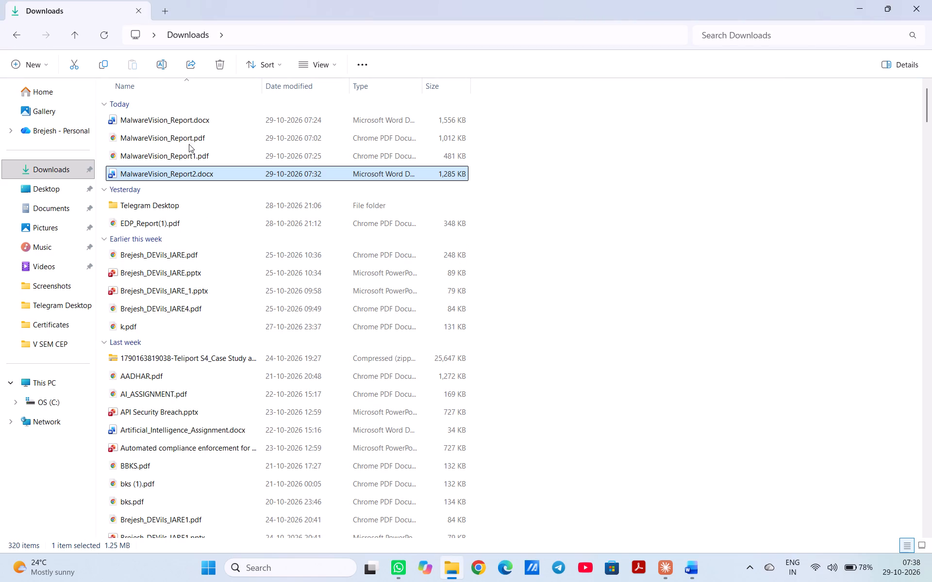
click(189, 151)
key(Delete)
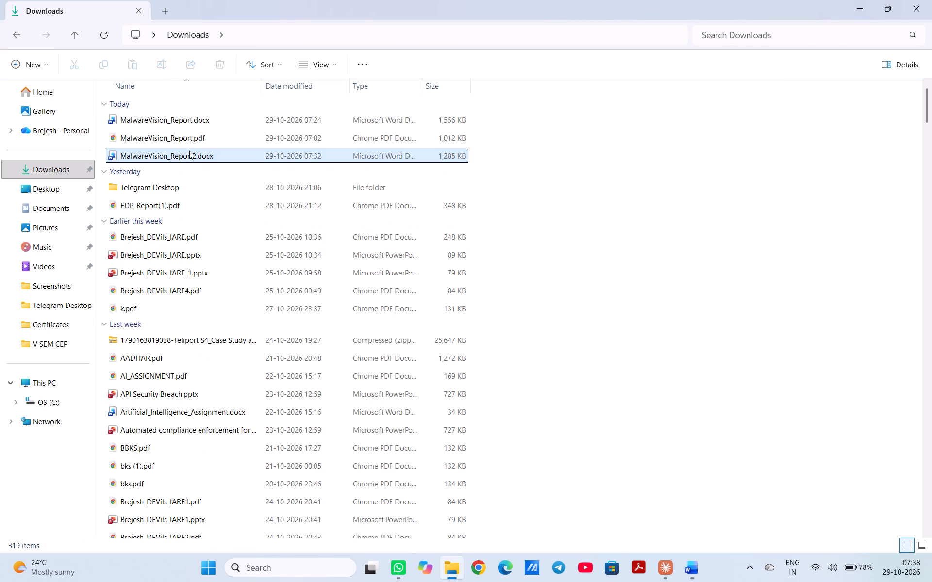
click(206, 137)
key(Delete)
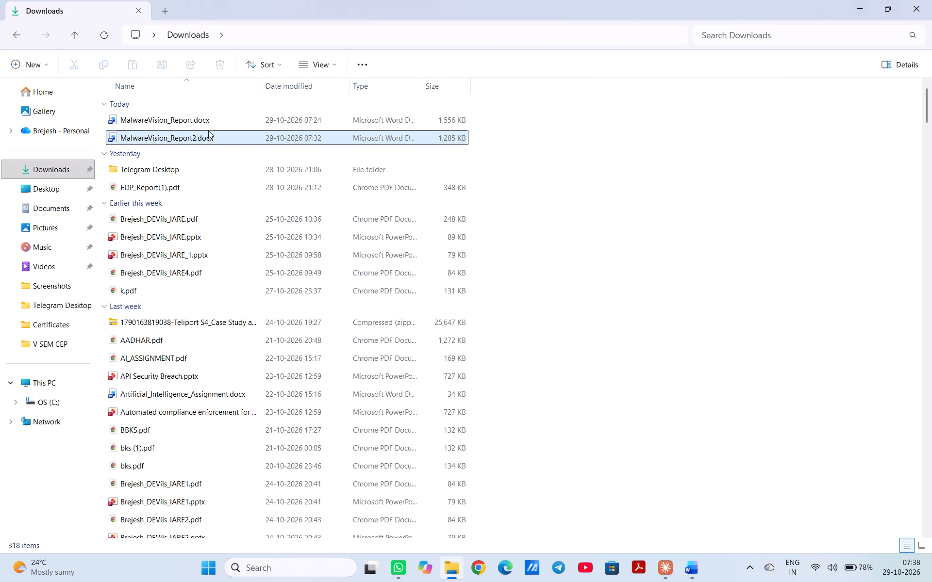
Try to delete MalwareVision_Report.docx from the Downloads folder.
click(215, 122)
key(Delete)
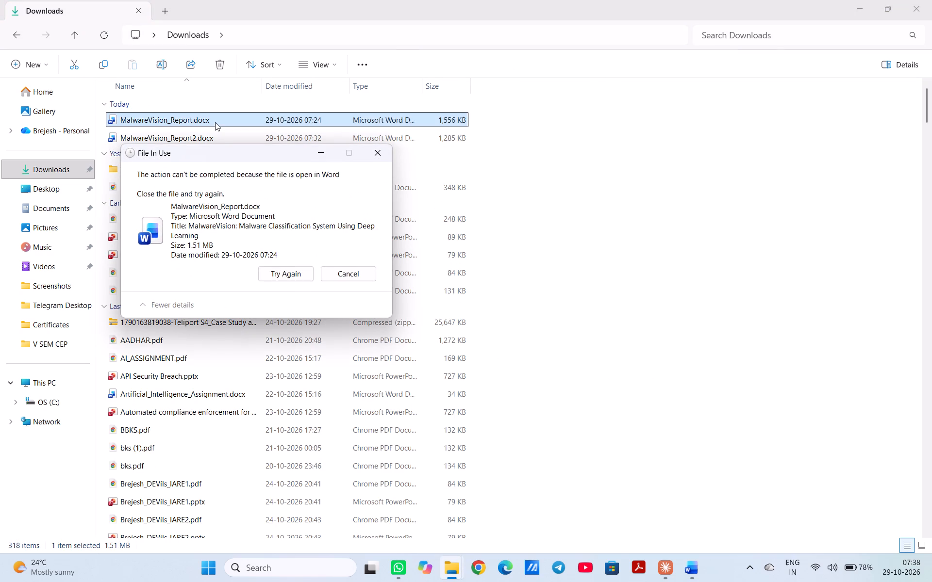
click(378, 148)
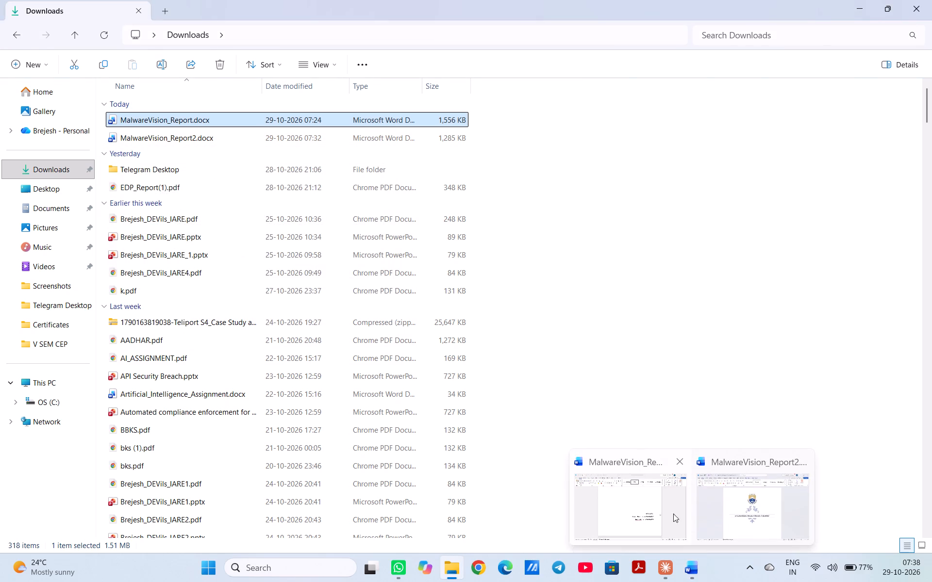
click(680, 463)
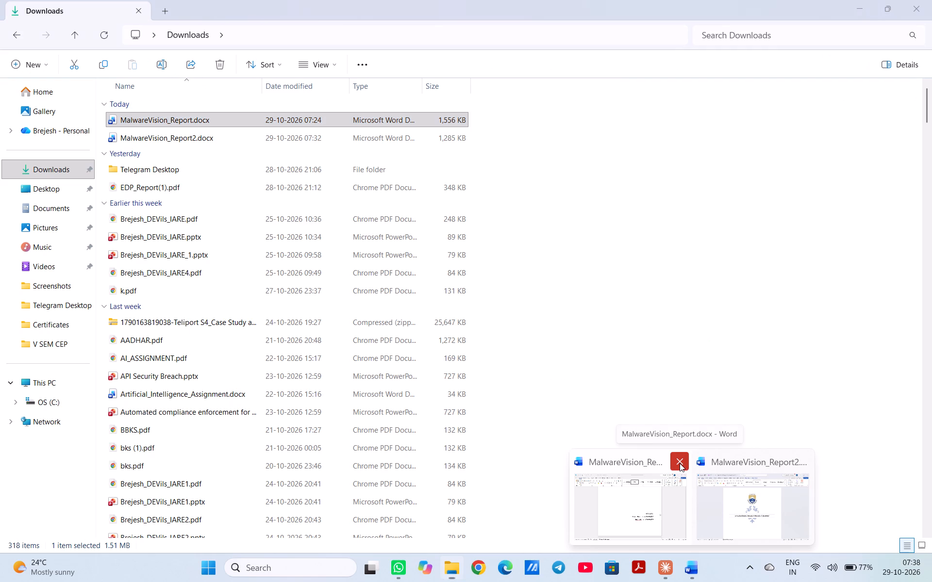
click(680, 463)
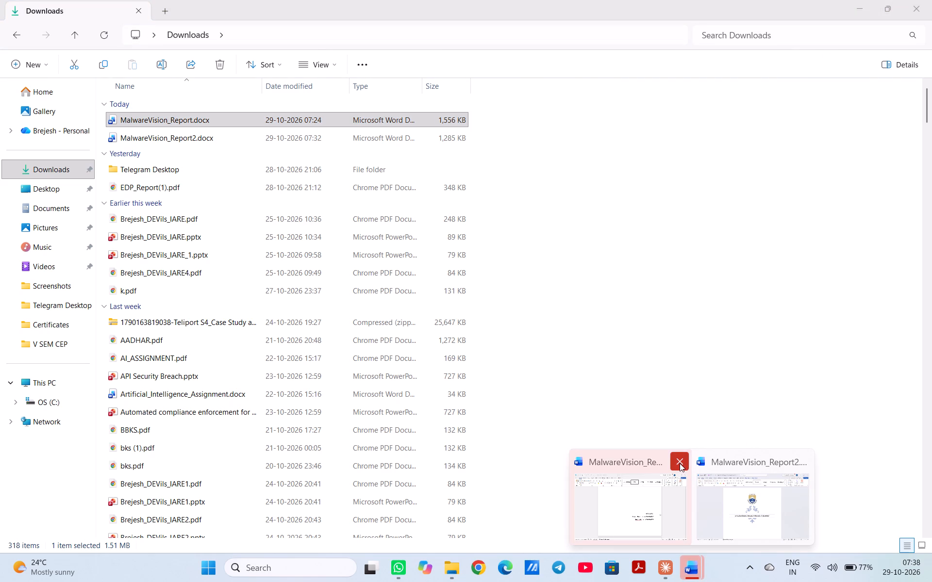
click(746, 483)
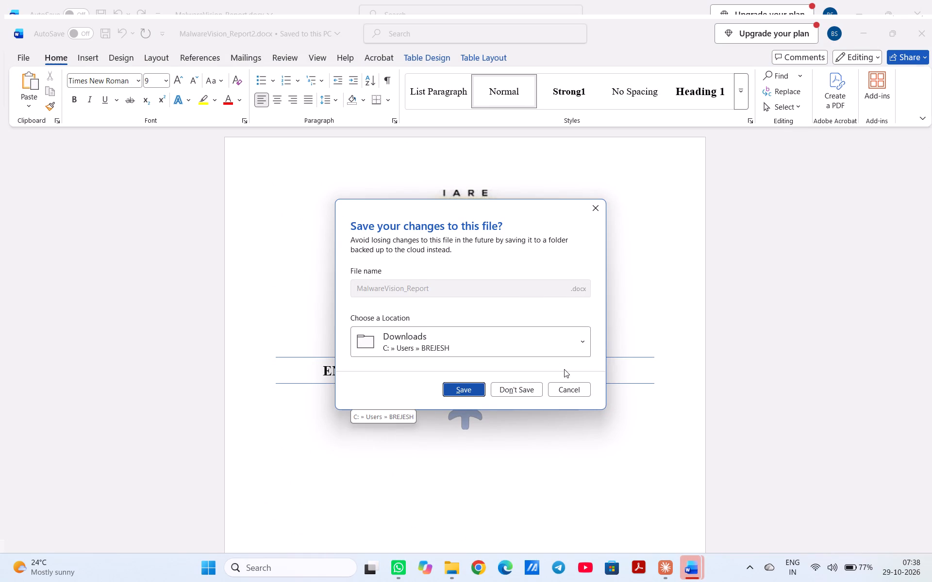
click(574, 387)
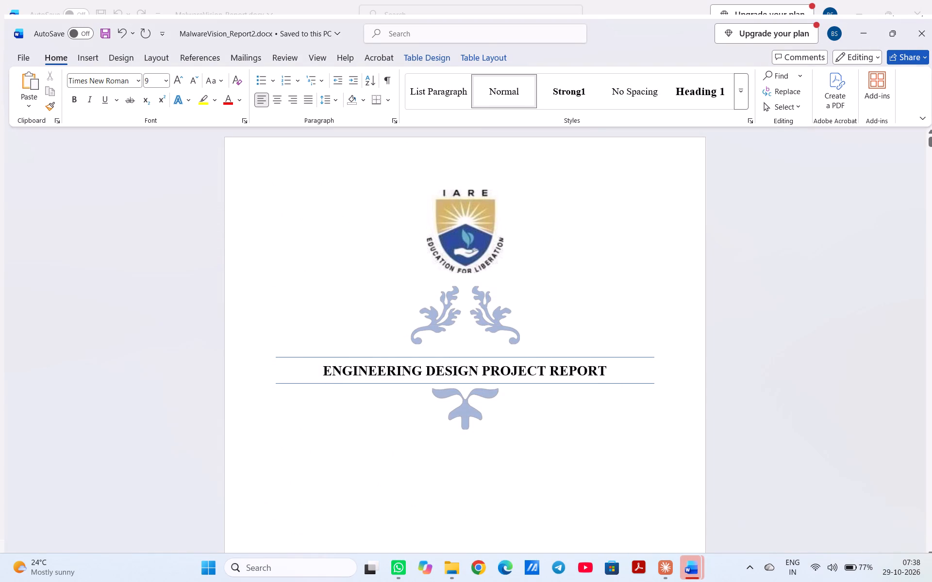
Save MalwareVision_Report2.docx in Word and close it.
scroll(449, 237, up, 3)
key(ctrl+s)
click(920, 36)
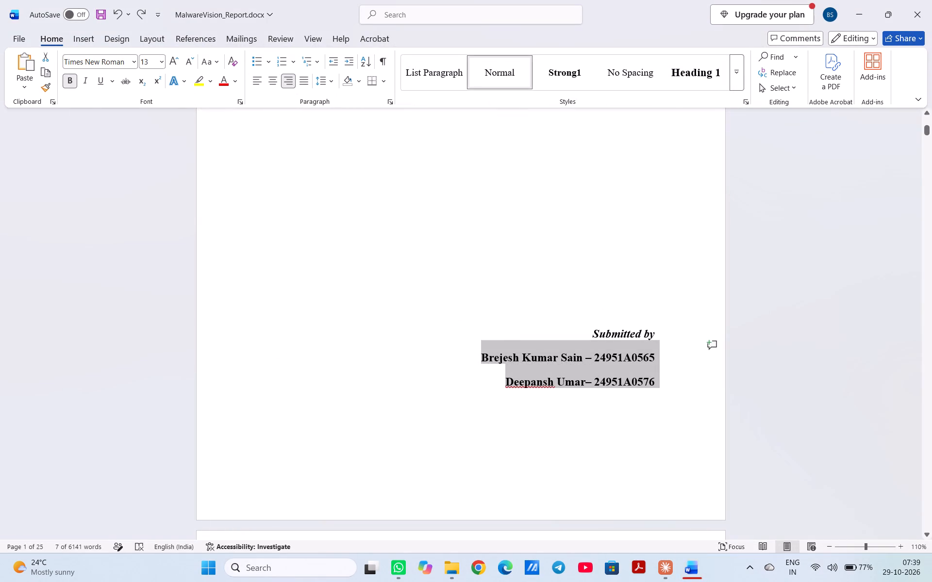
Close MalwareVision_Report.docx without saving its changes.
click(931, 0)
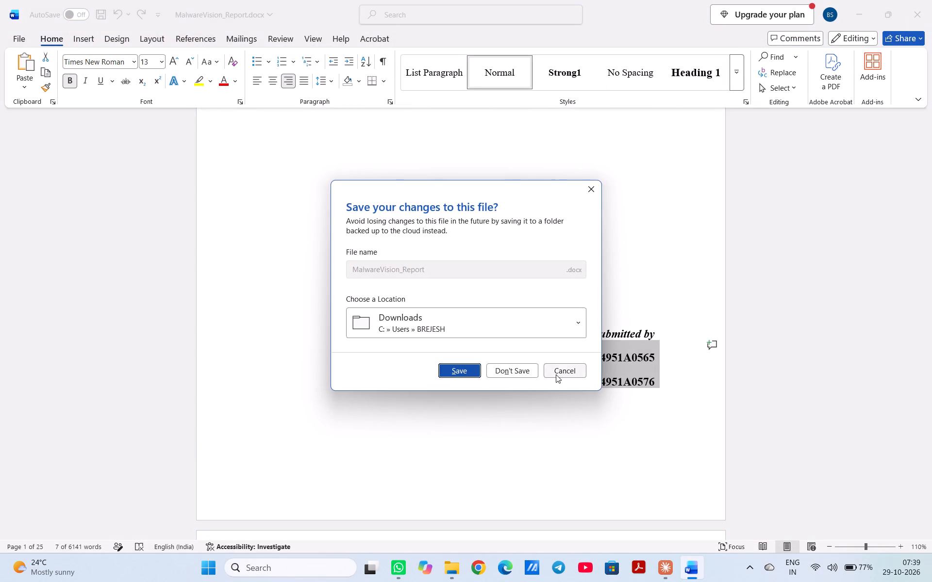
click(520, 372)
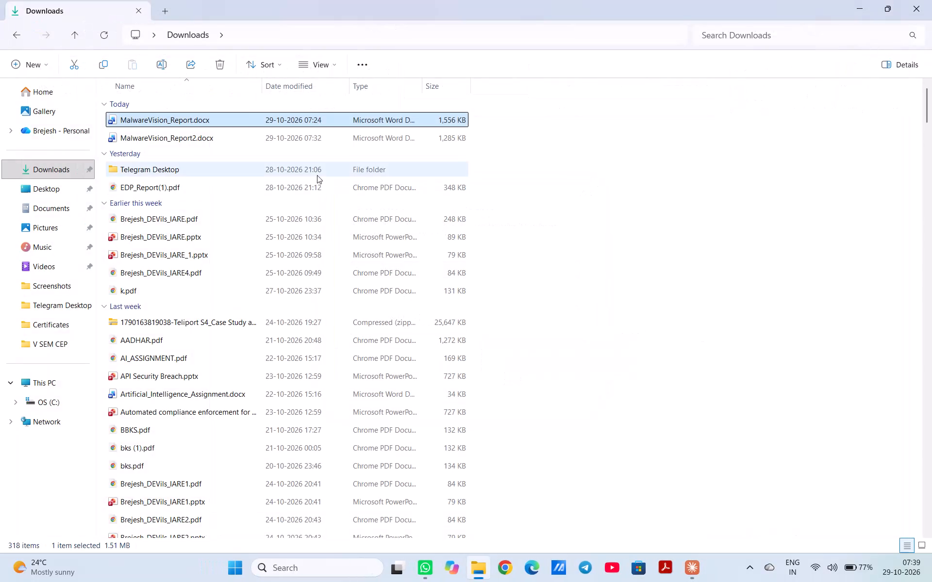
Delete the outdated MalwareVision_Report.docx from the Downloads folder.
click(263, 124)
key(Delete)
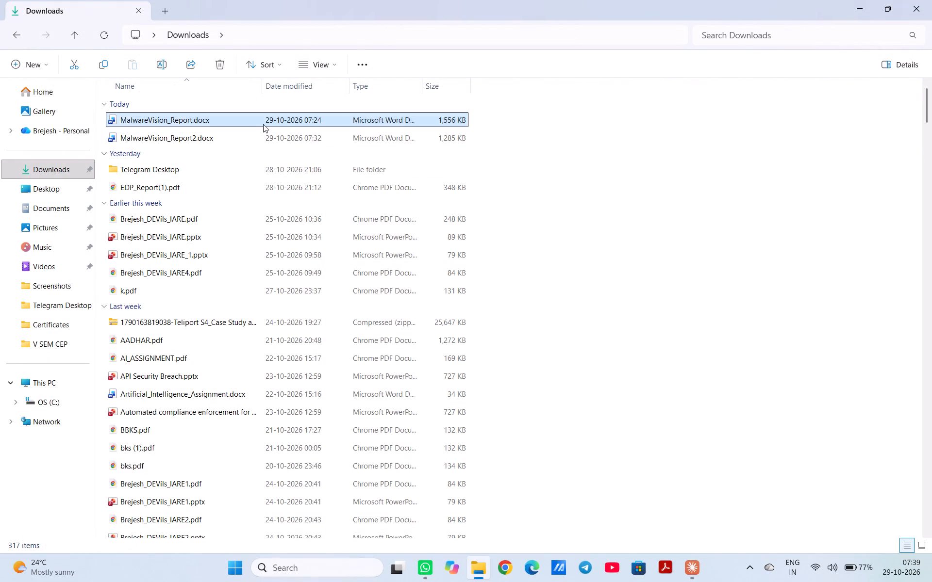
Rename MalwareVision_Report2.docx in the Downloads folder as MalwareVision_Report.docx.
click(260, 123)
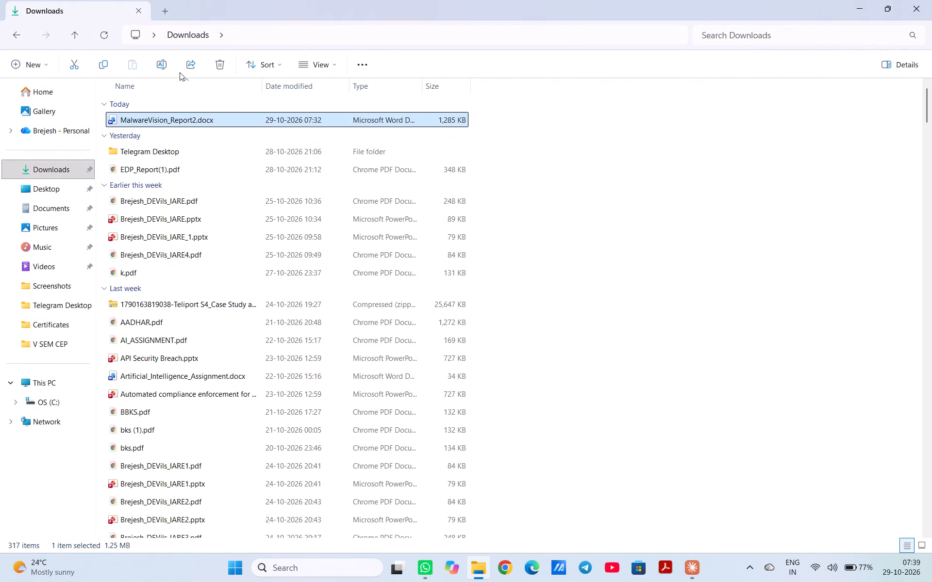
click(167, 64)
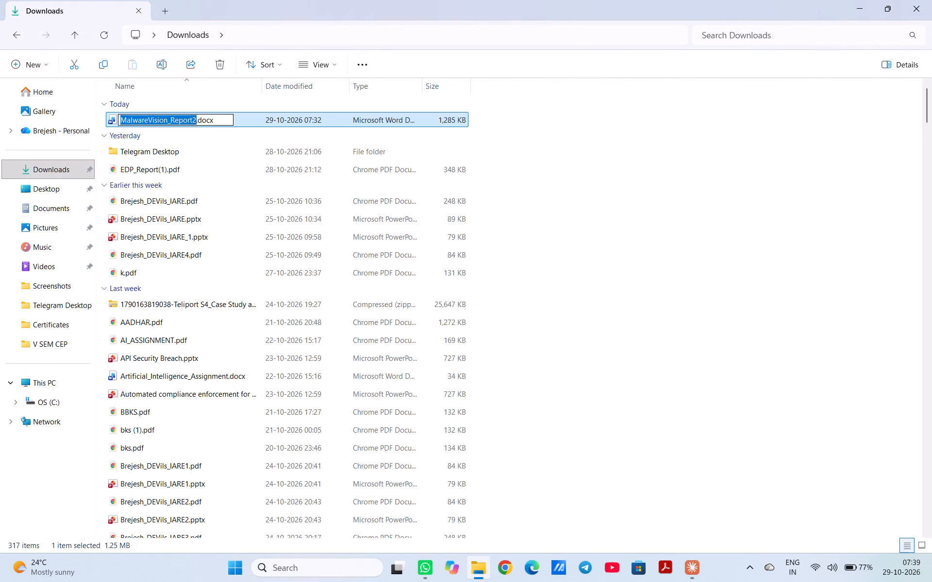
click(194, 117)
key(Right)
key(BackSpace)
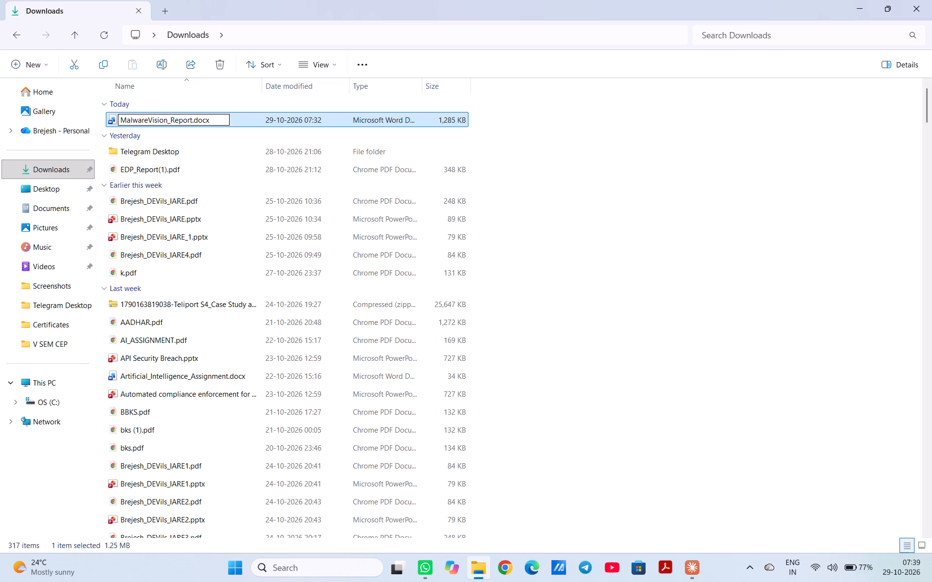
key(Return)
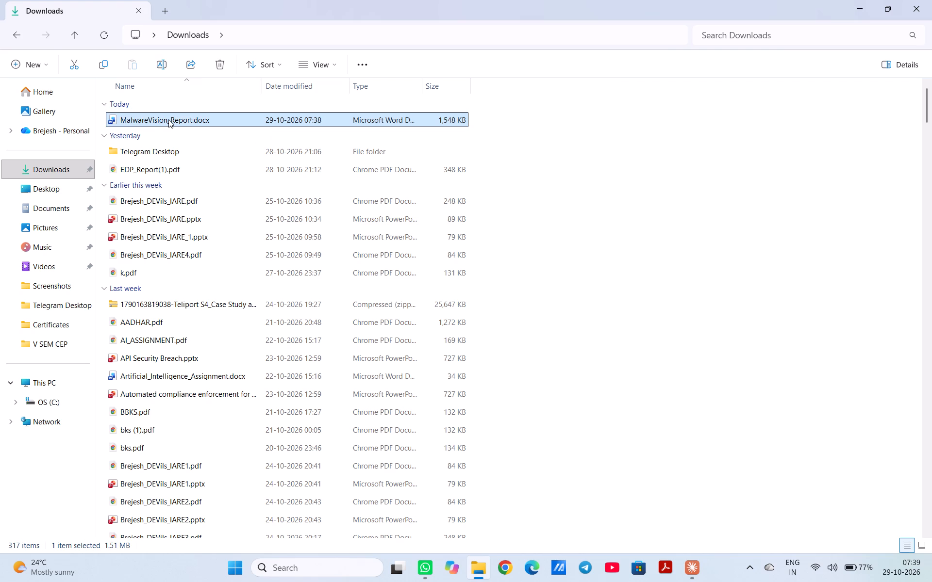
Open MalwareVision_Report.docx in Word and save a copy in the Downloads folder in PDF format as MalwareVision_Report.pdf.
double_click(168, 119)
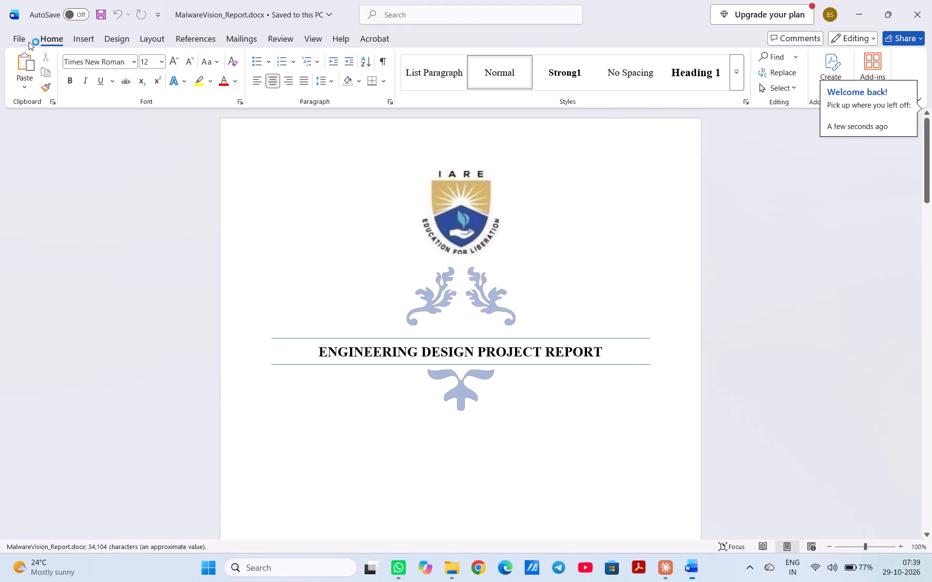
click(24, 44)
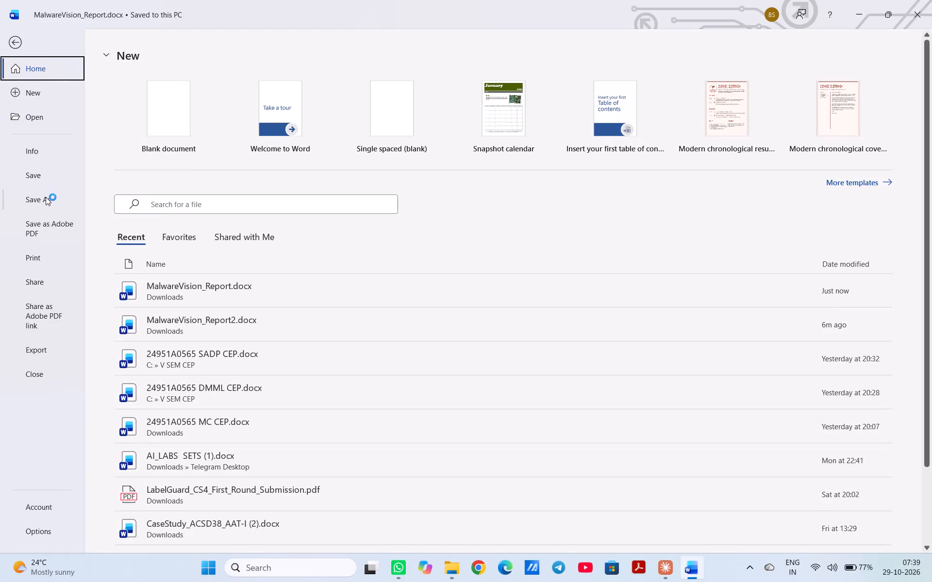
click(46, 197)
double_click(151, 261)
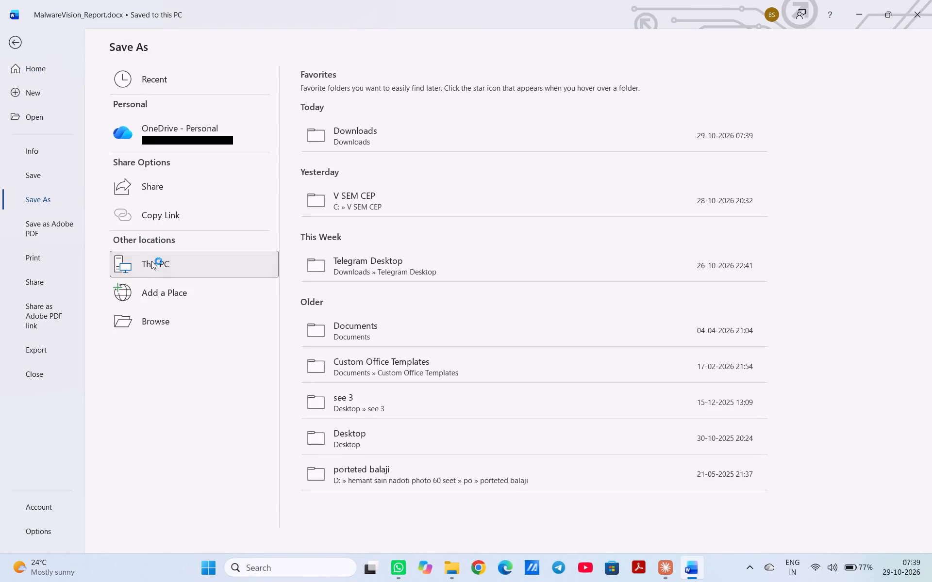
double_click(70, 108)
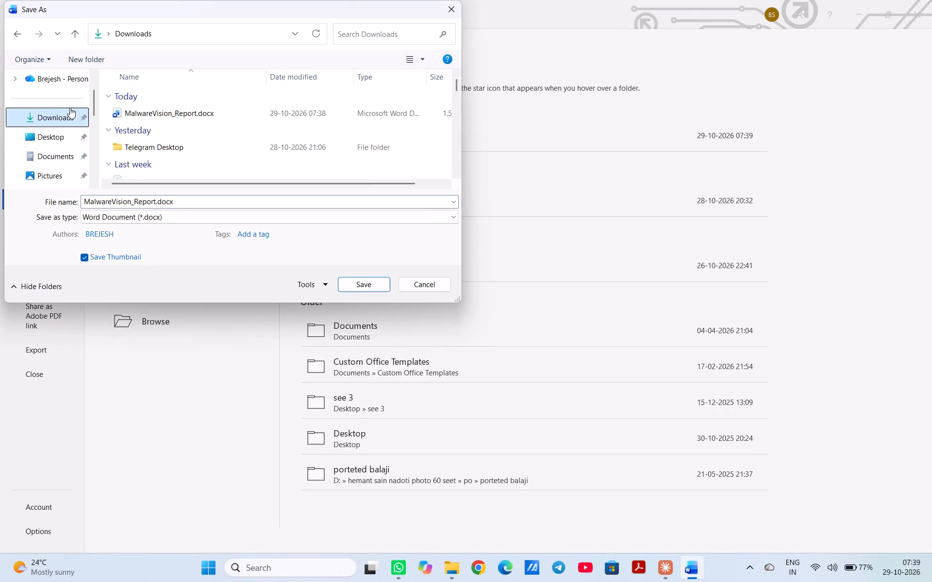
drag(170, 204, 179, 185)
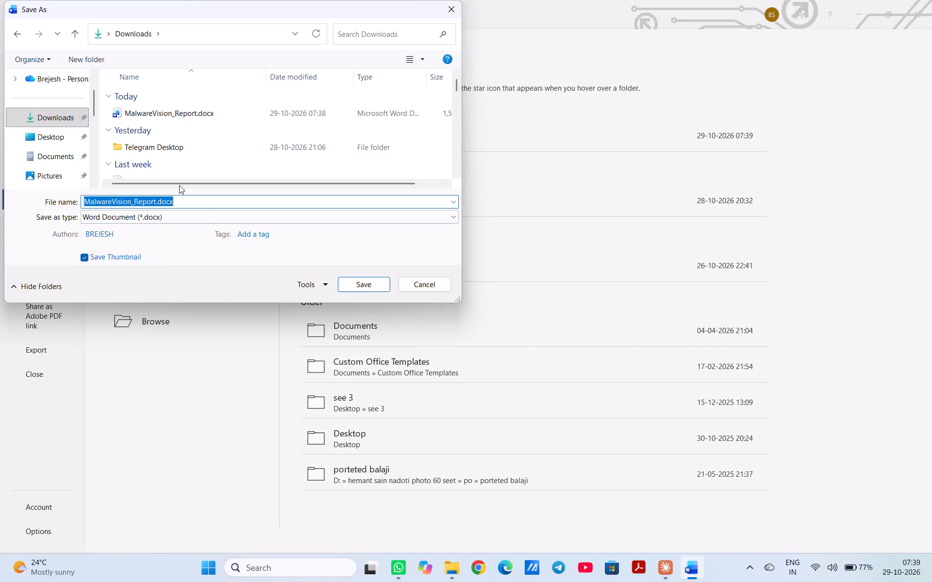
drag(179, 185, 192, 216)
drag(192, 216, 137, 285)
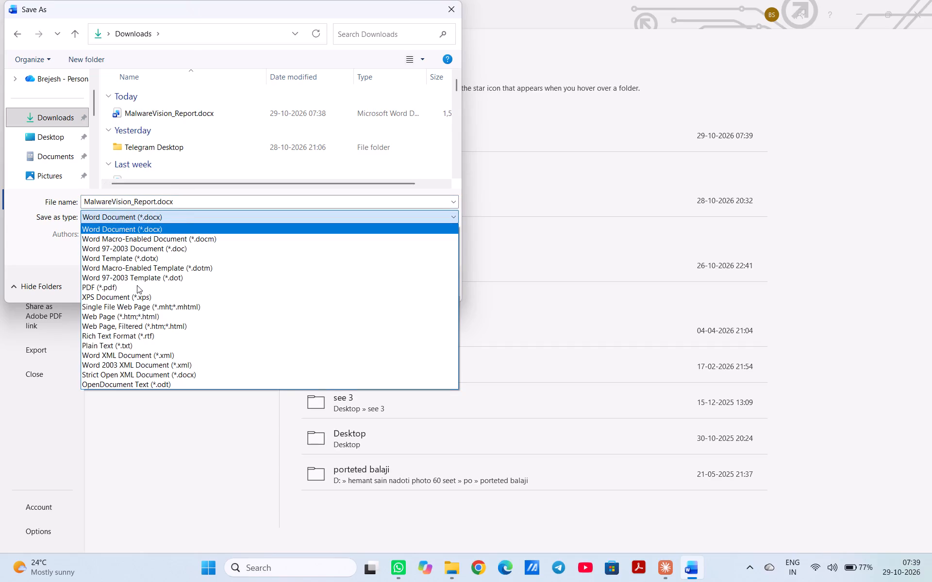
click(137, 285)
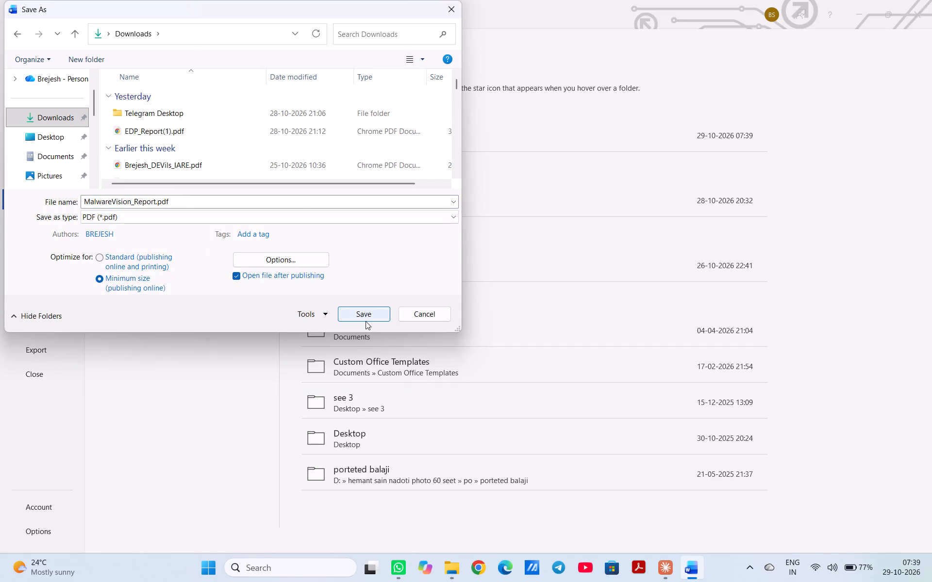
click(366, 320)
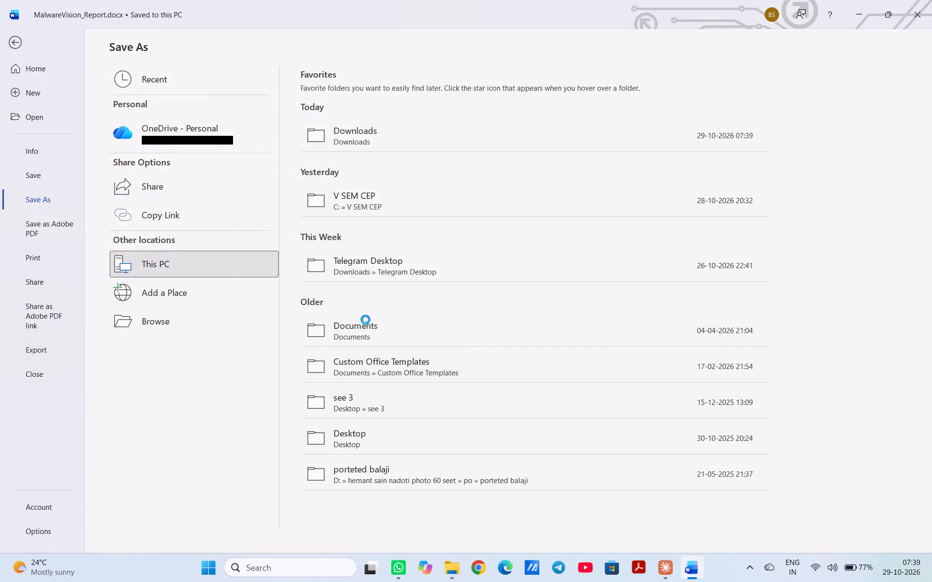
Close the exported PDF in Chrome and the MalwareVision_Report.docx document in Word.
click(918, 14)
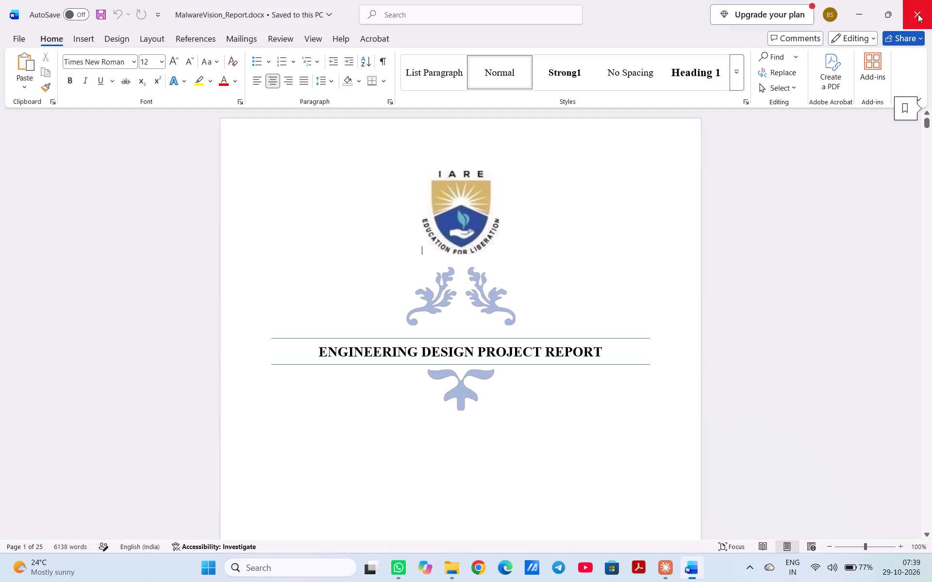
click(918, 14)
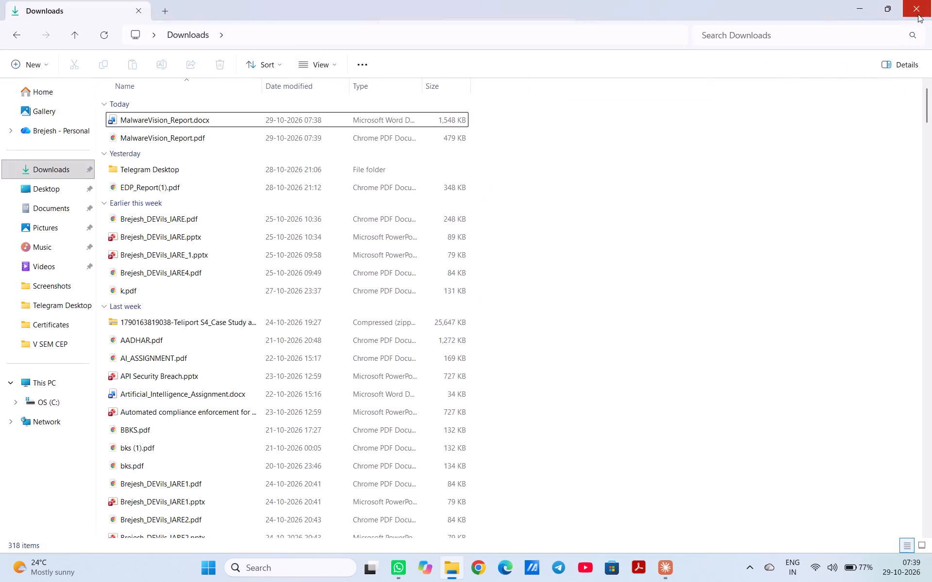
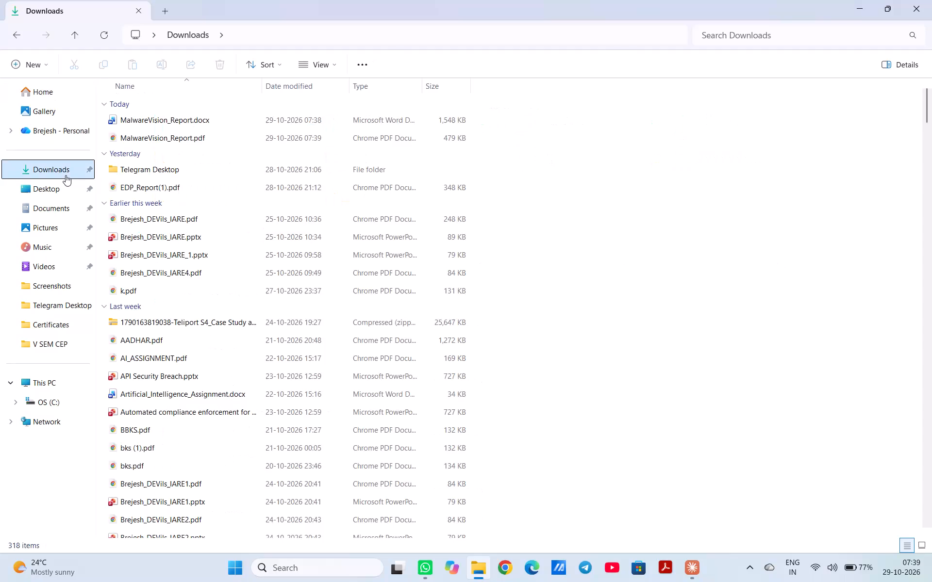
Open MalwareVision_Report.pdf from the Downloads folder in Chrome, review its pages from the cover through the references, and close it.
double_click(184, 133)
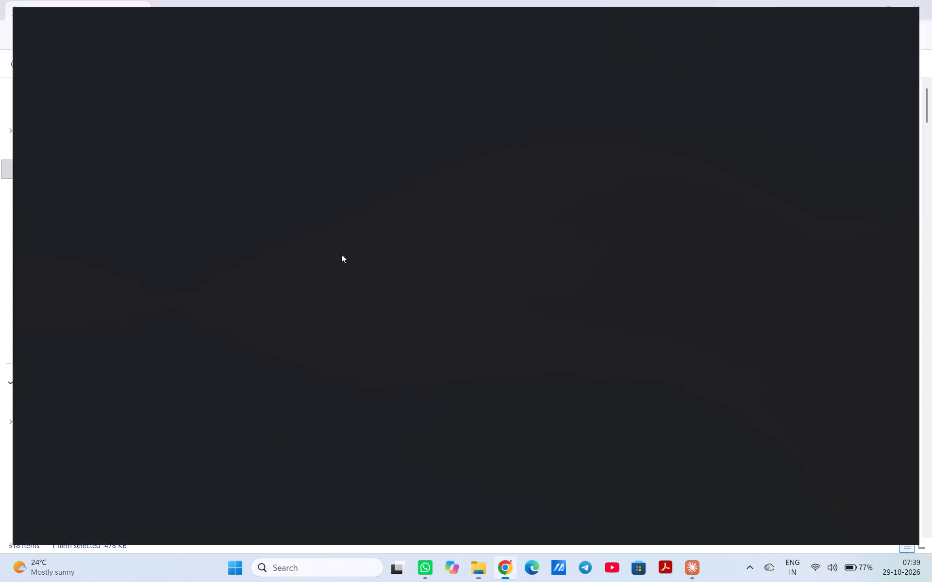
scroll(363, 269, down, 2)
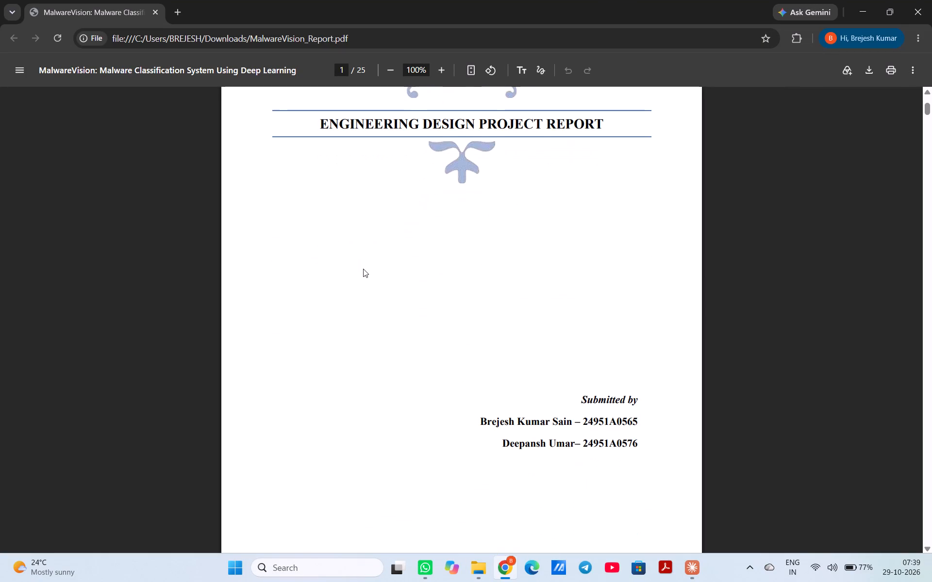
scroll(363, 269, down, 2)
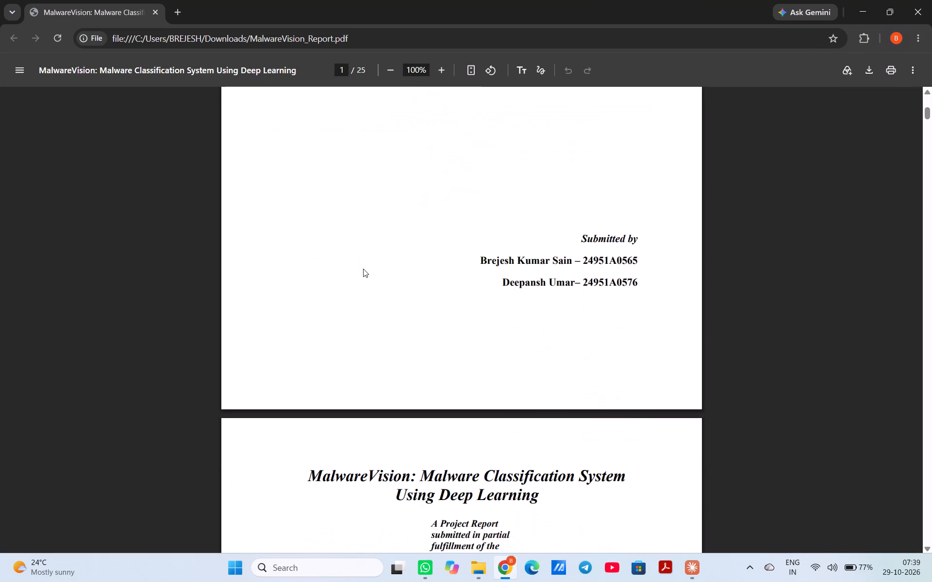
scroll(363, 269, down, 3)
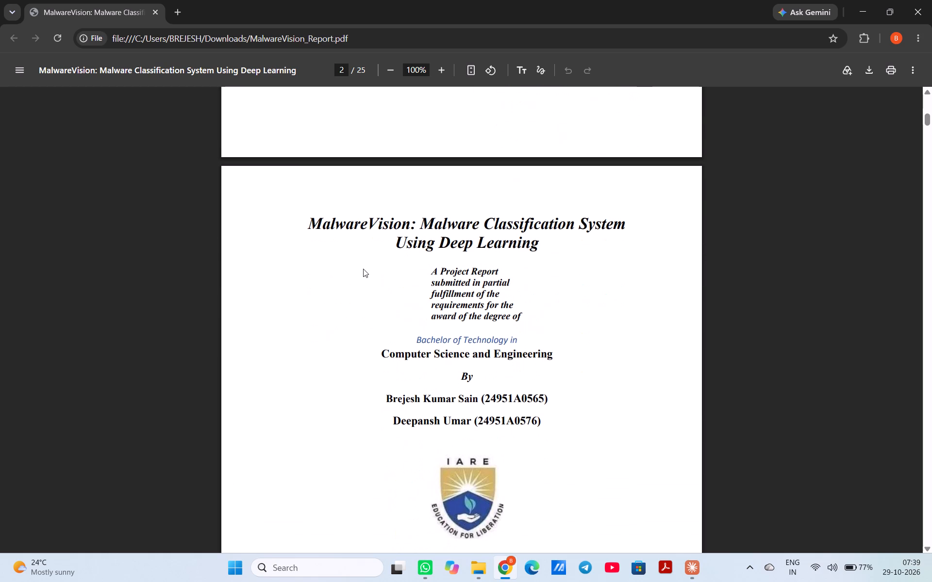
scroll(363, 269, down, 3)
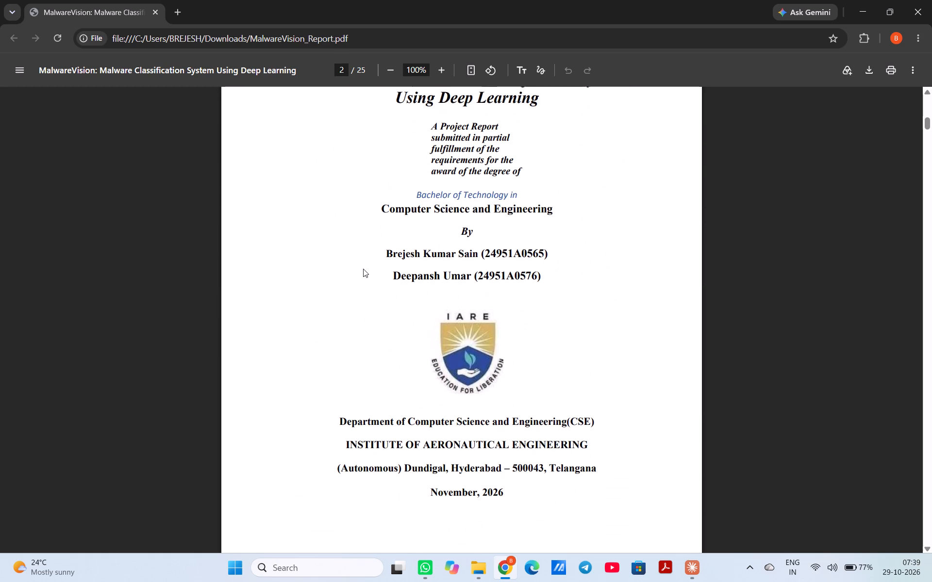
scroll(363, 269, right, 1)
scroll(363, 269, down, 2)
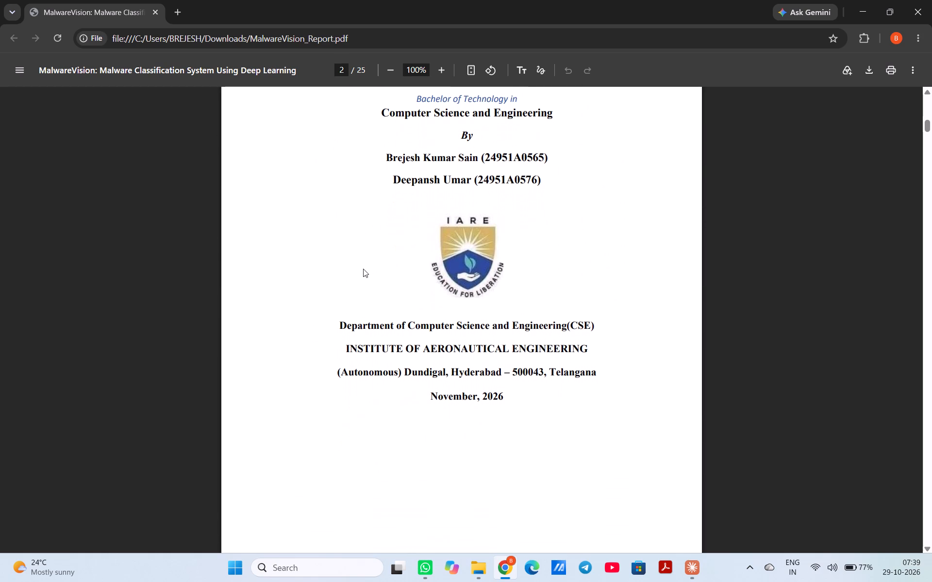
scroll(363, 269, down, 3)
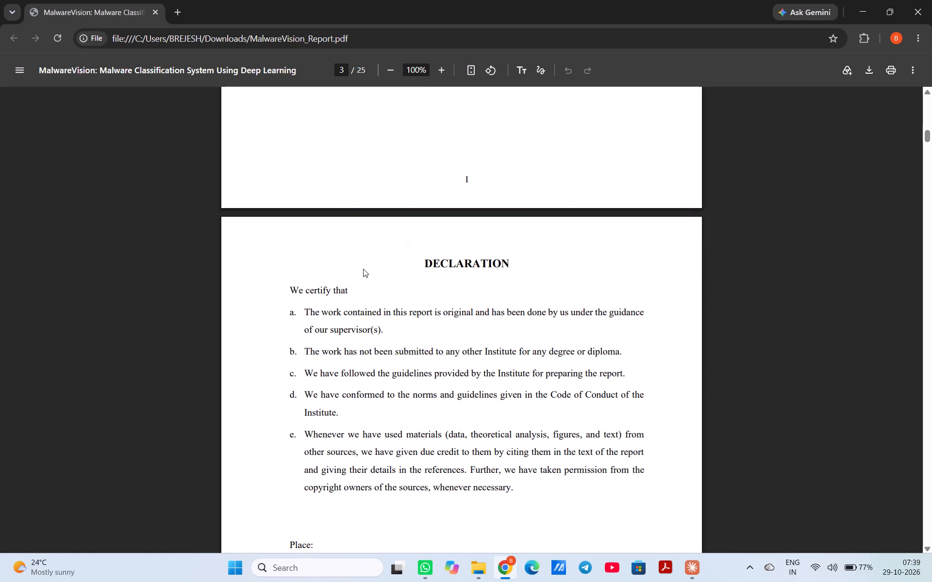
scroll(363, 269, down, 3)
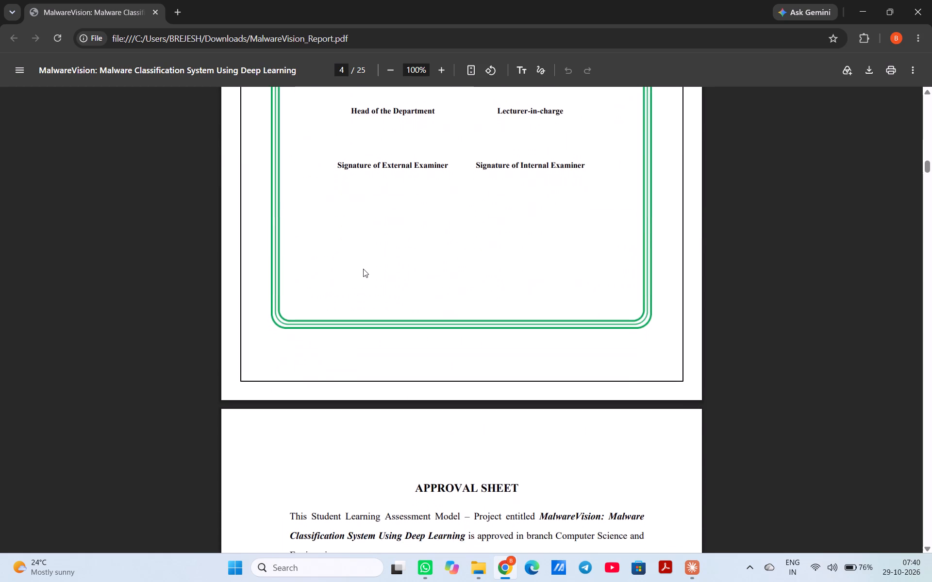
scroll(363, 269, down, 3)
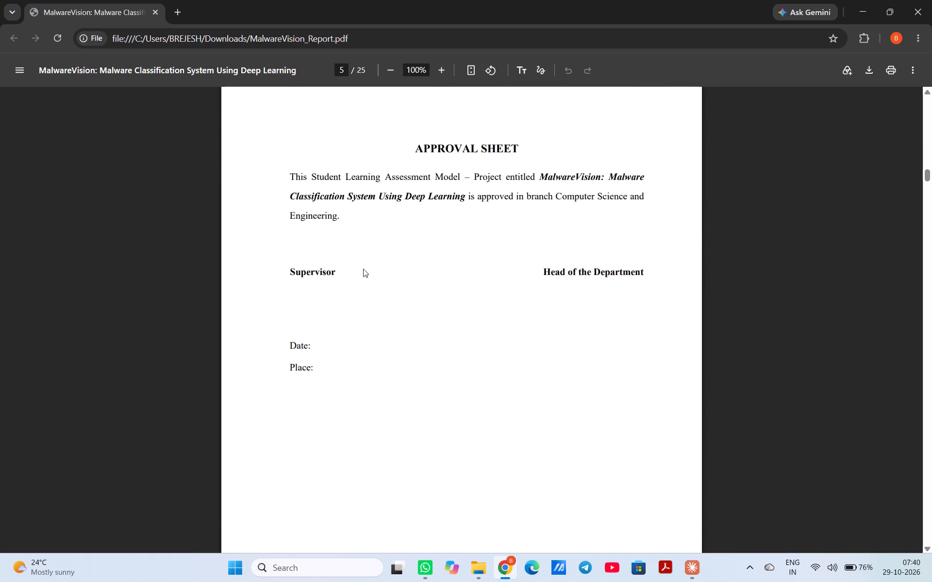
scroll(363, 269, down, 7)
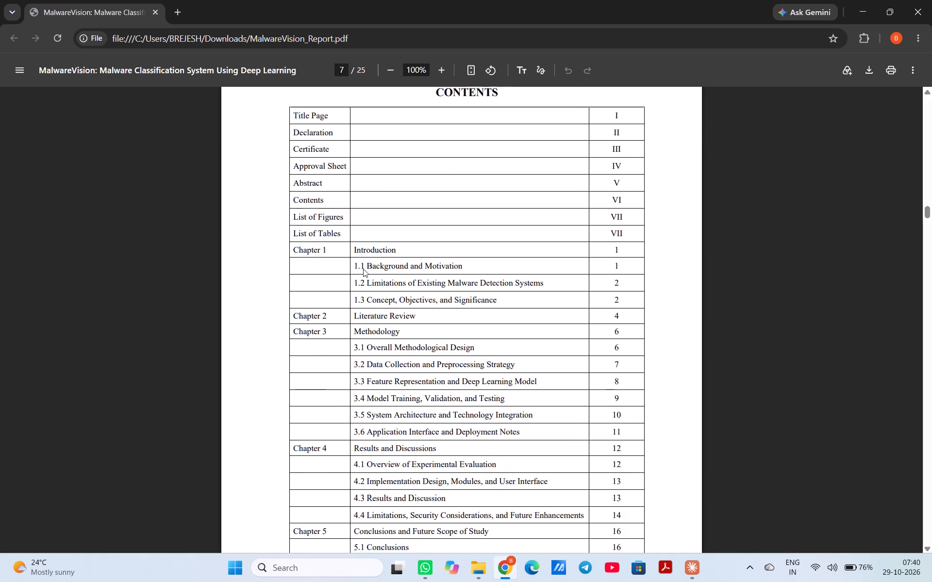
scroll(363, 269, down, 4)
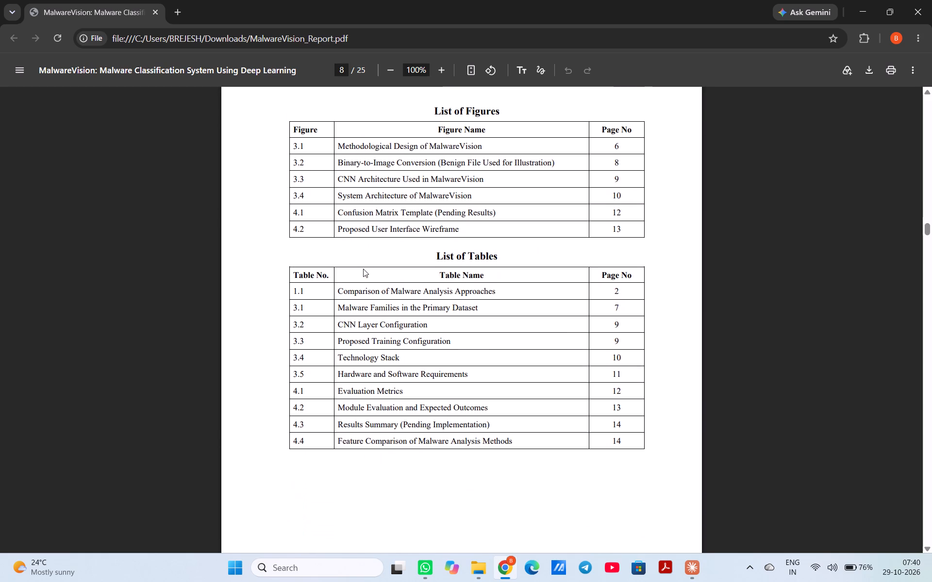
scroll(363, 269, down, 3)
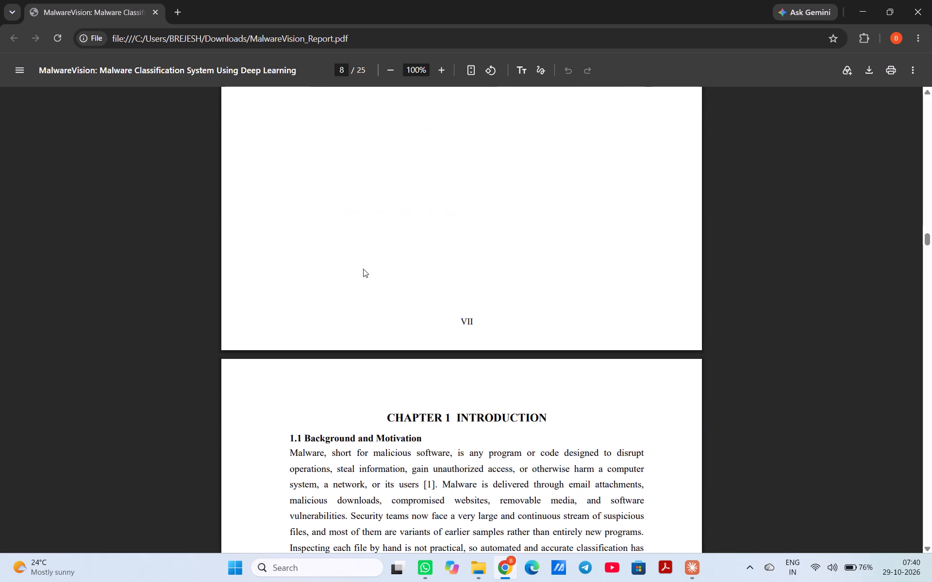
scroll(363, 269, down, 1)
scroll(363, 269, down, 20)
scroll(363, 269, down, 4)
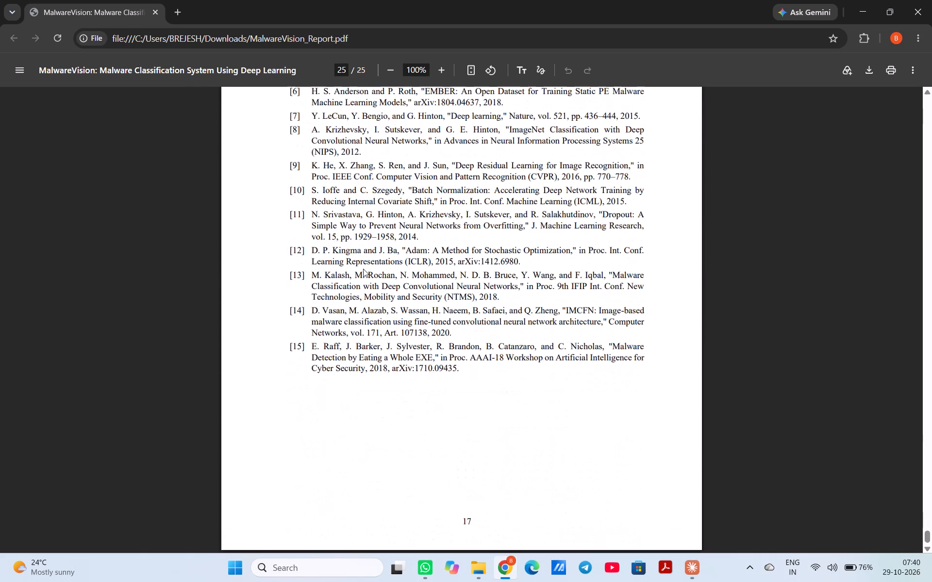
scroll(363, 269, down, 10)
click(931, 0)
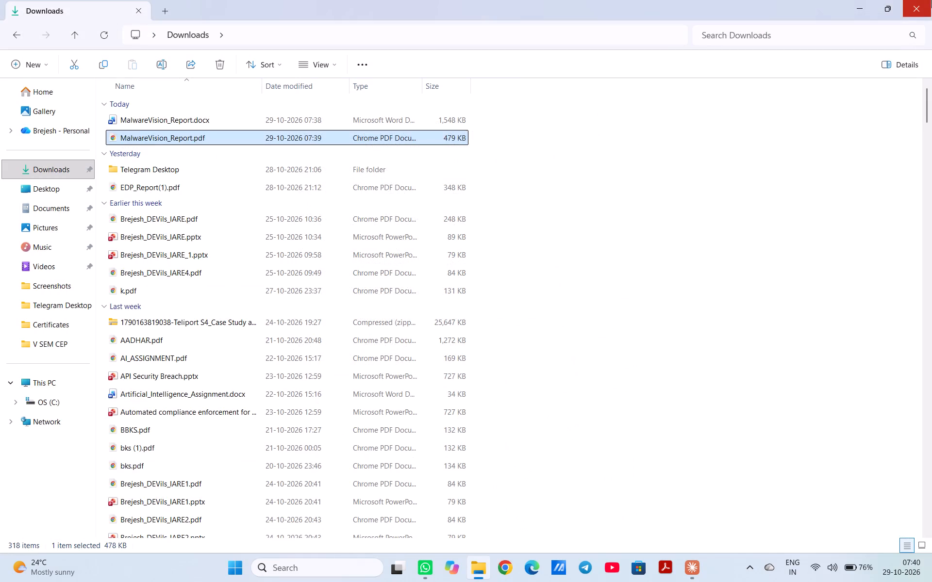
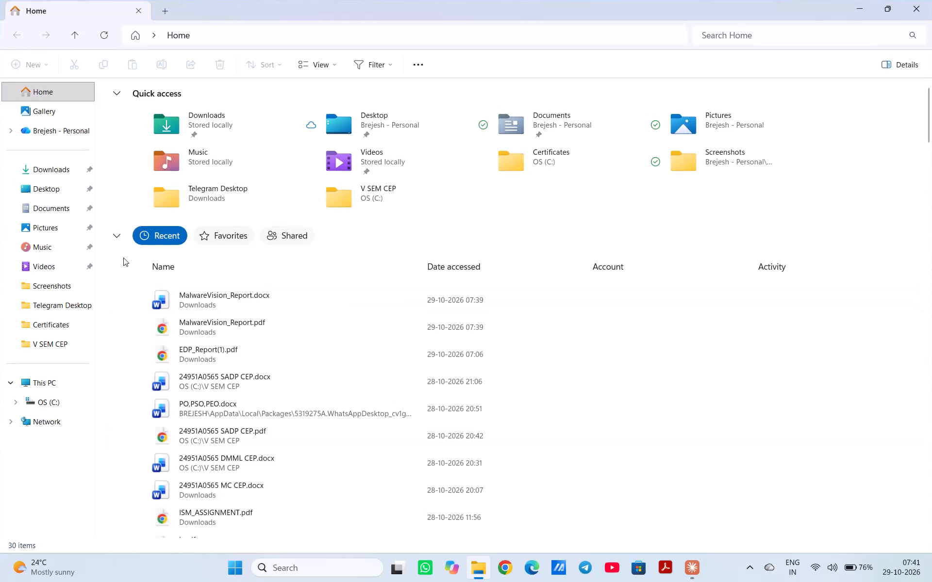
Copy MalwareVision_Report.pdf from the Downloads folder and switch to the PDF report generation chat in Claude.
double_click(71, 190)
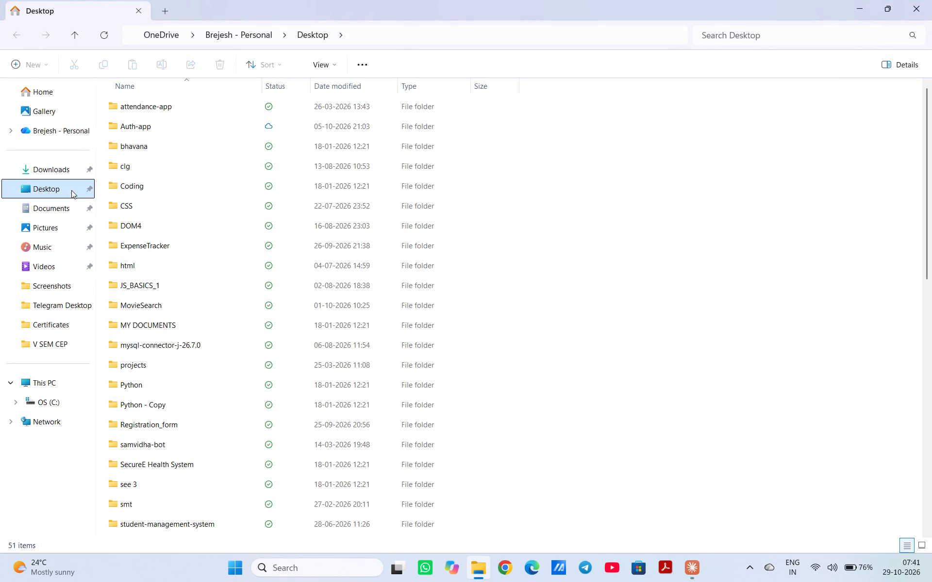
double_click(73, 171)
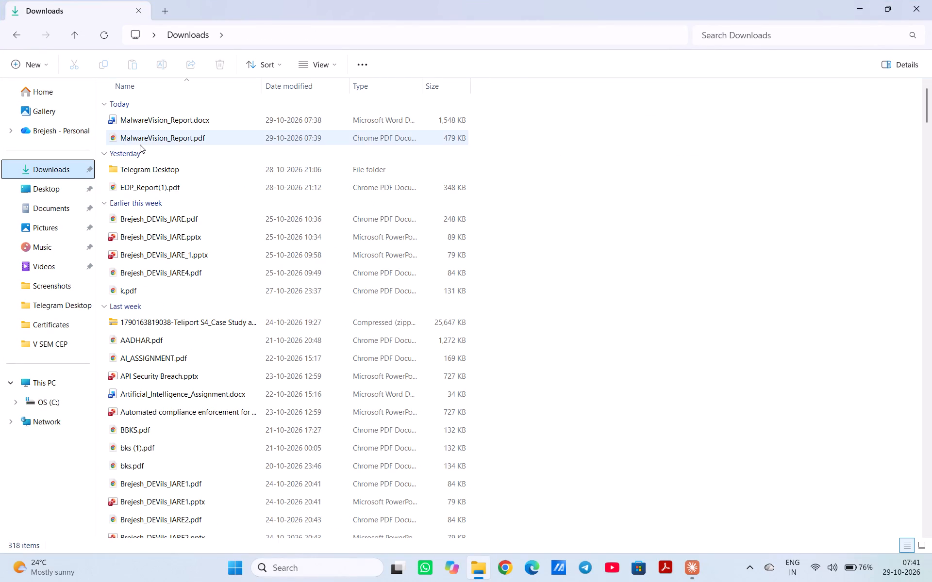
click(140, 145)
key(ctrl+c)
key(alt+Tab)
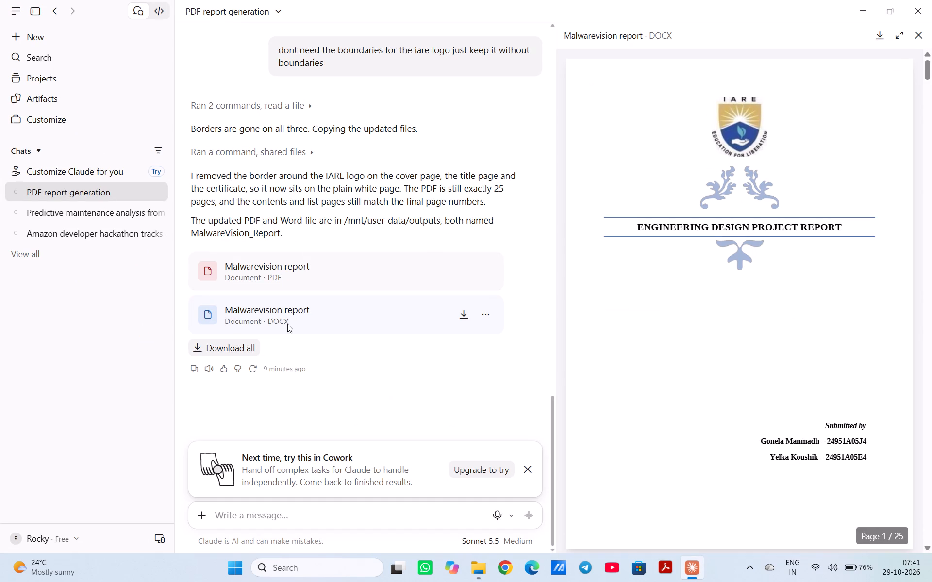